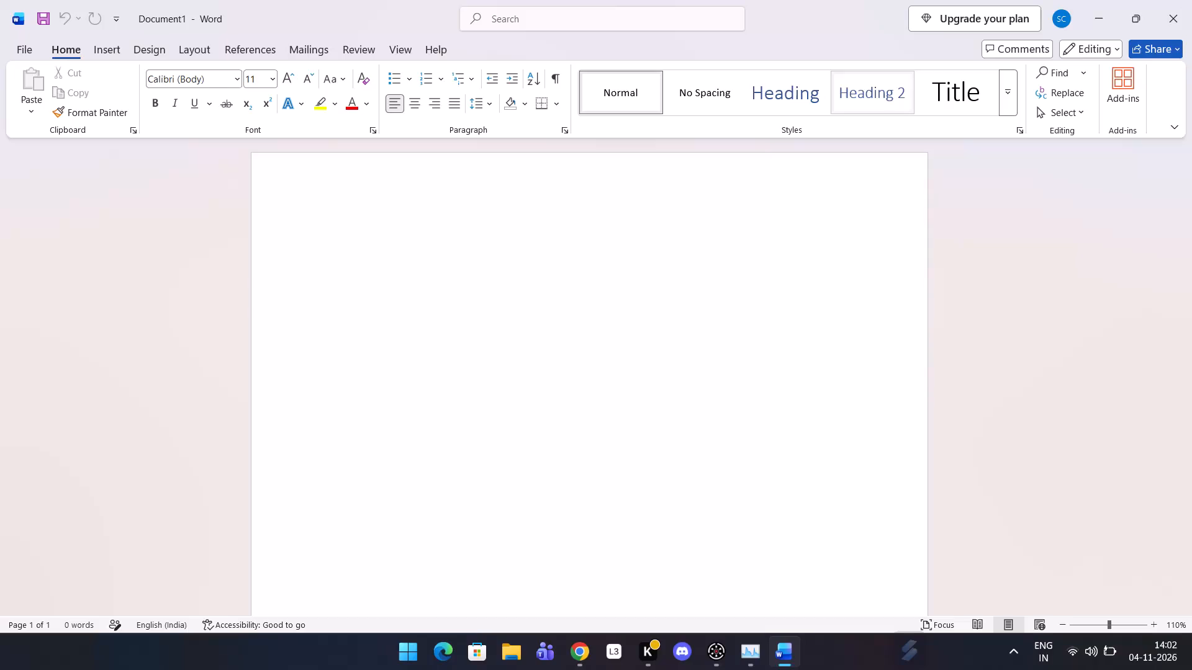
Enter "GYM BUSINESS WORKSHOP" in the Title style as the document's first line.
click(939, 93)
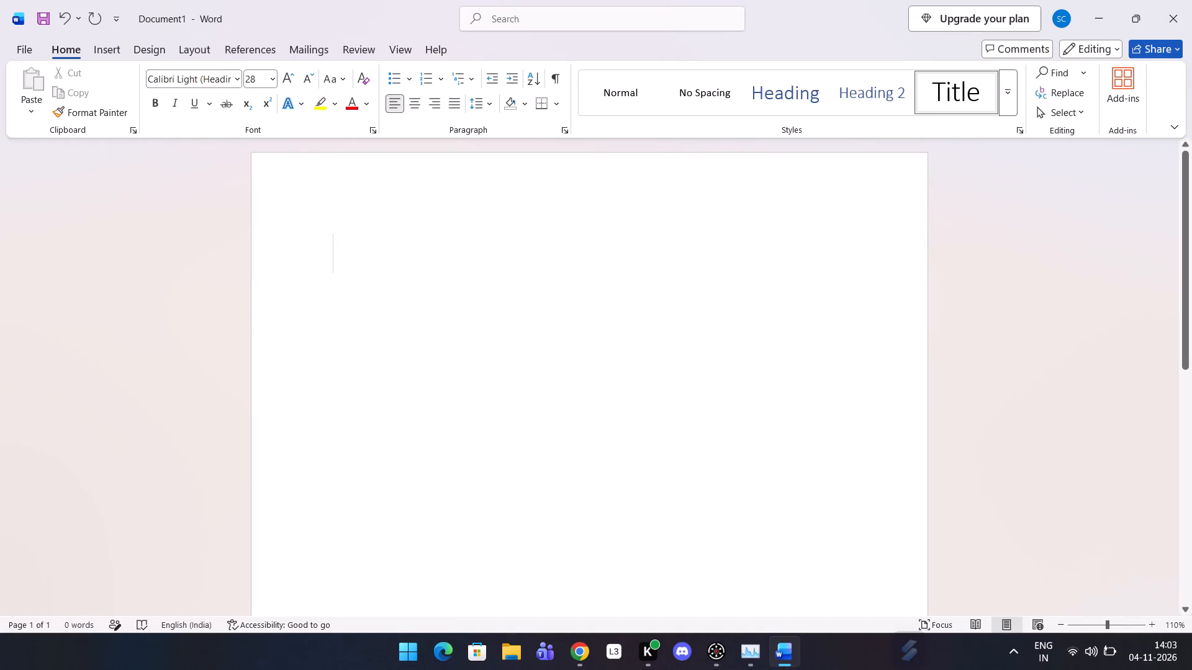
click(422, 285)
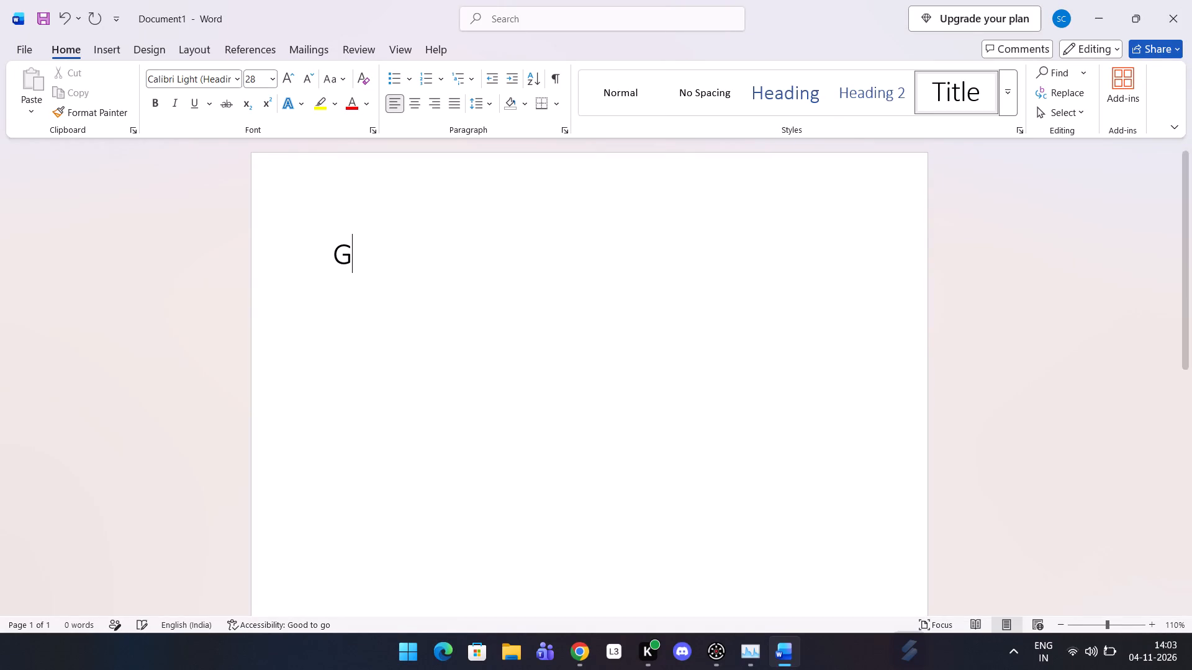
key(BackSpace)
key(BackSpace)
key(BackSpace)
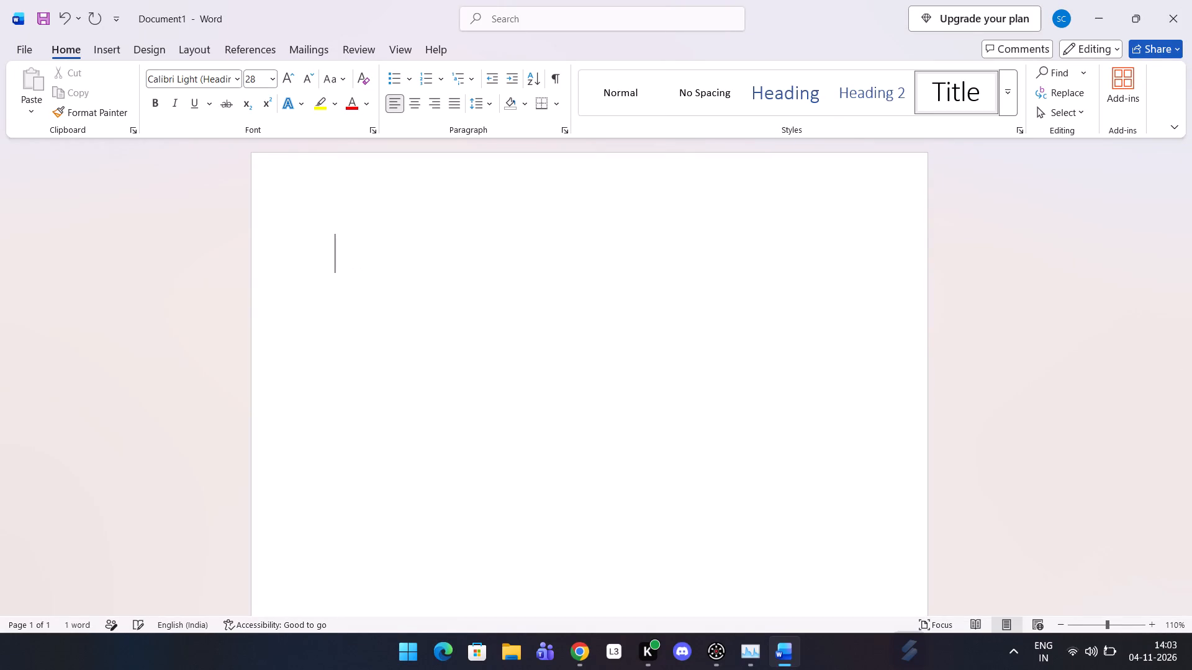
text(GYM)
key(space)
text(bussi)
key(BackSpace)
key(BackSpace)
key(BackSpace)
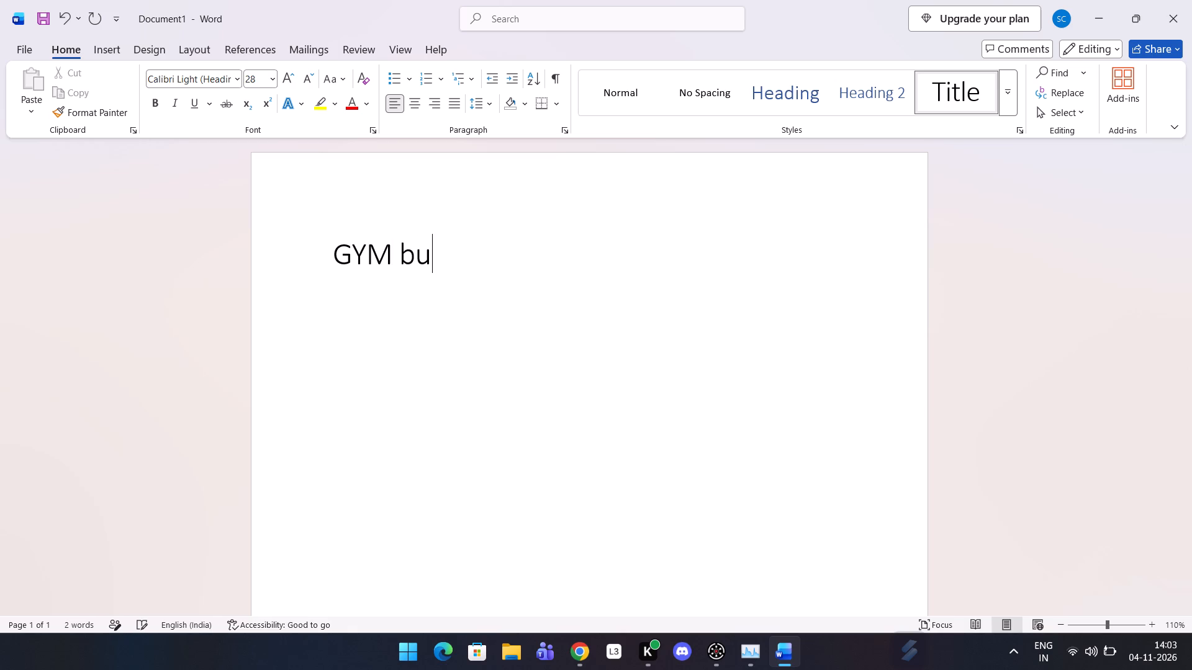
key(BackSpace)
text(BUSSINESS)
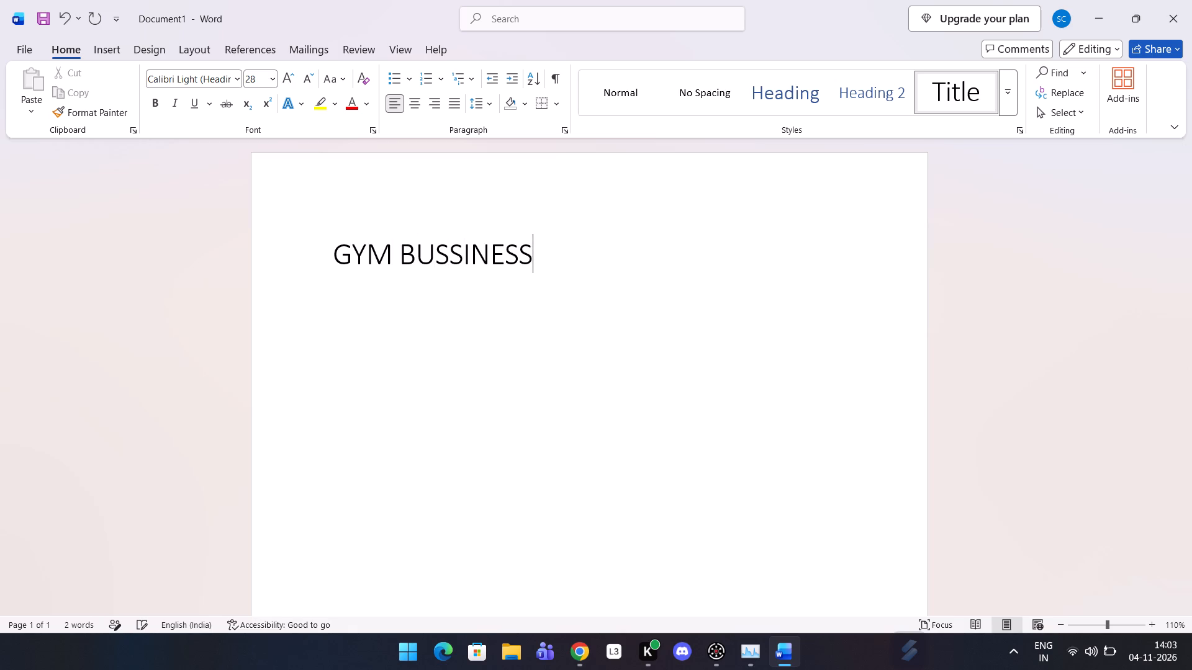
key(BackSpace)
key(BackSpace)
key(BackSpace)
key(BackSpace)
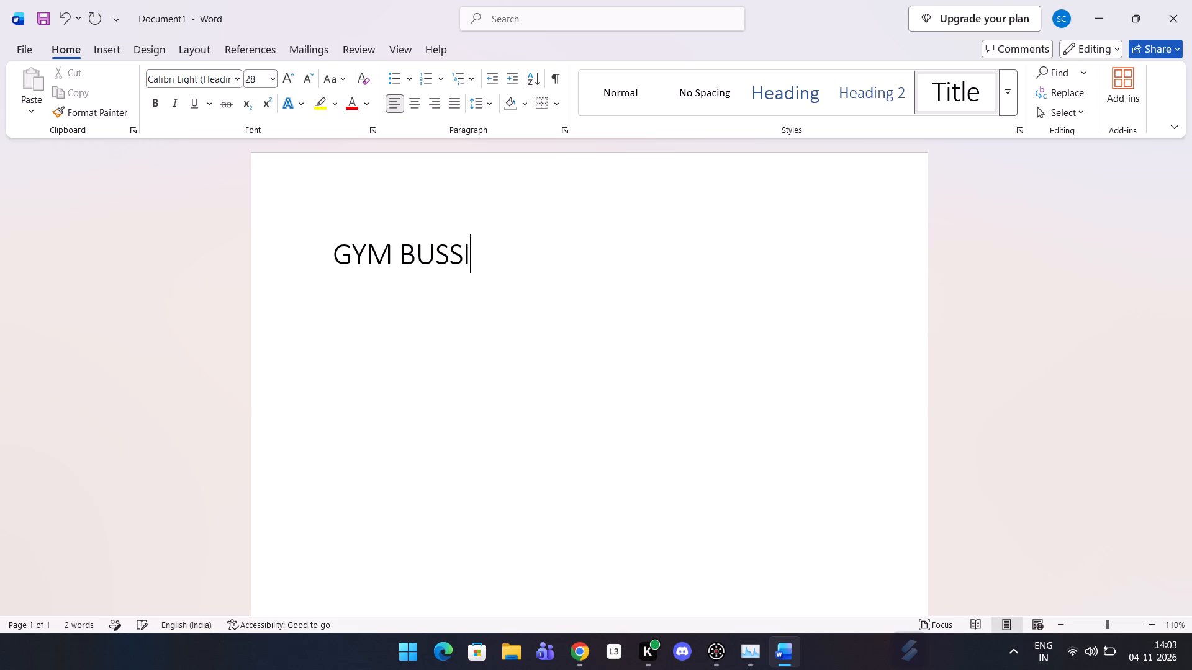
key(BackSpace)
key(BackSpace)
text(IN)
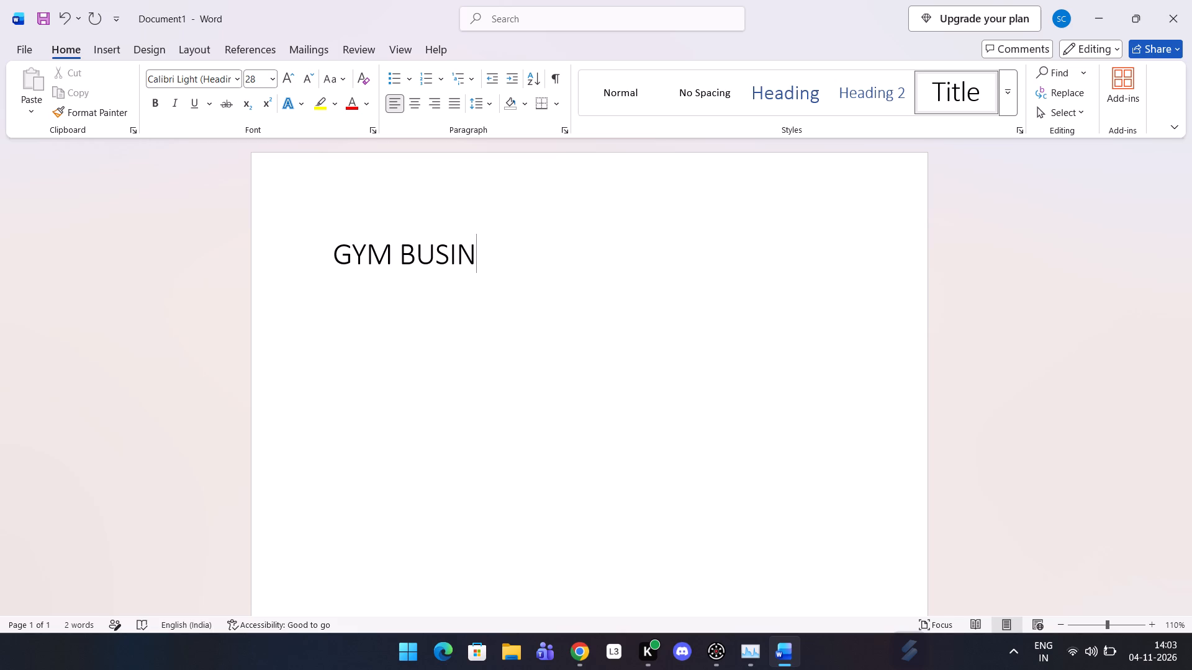
text(ESS WORKSHOP)
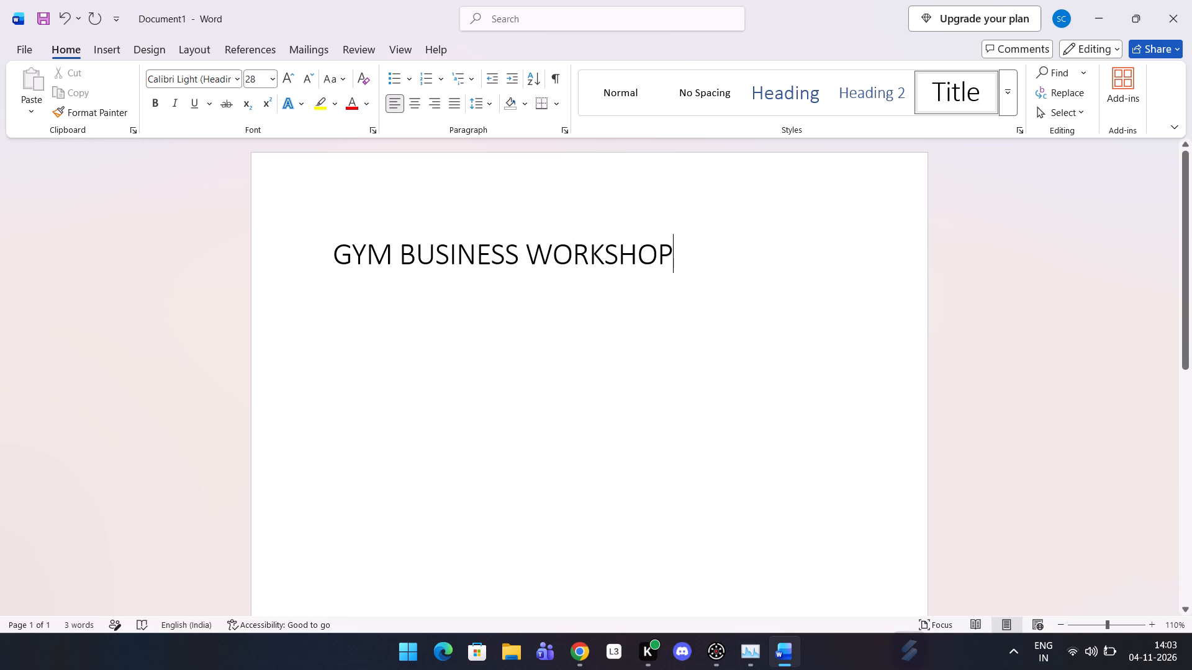
Center the title "GYM BUSINESS WORKSHOP" on the page.
drag(330, 262, 707, 261)
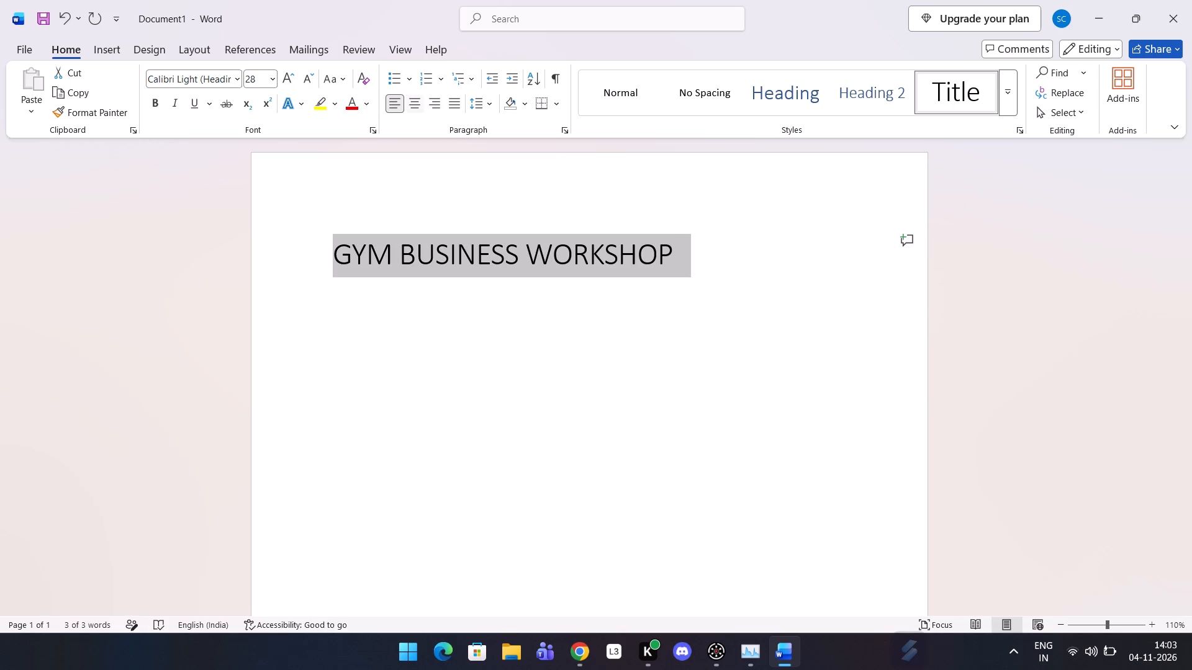
click(417, 103)
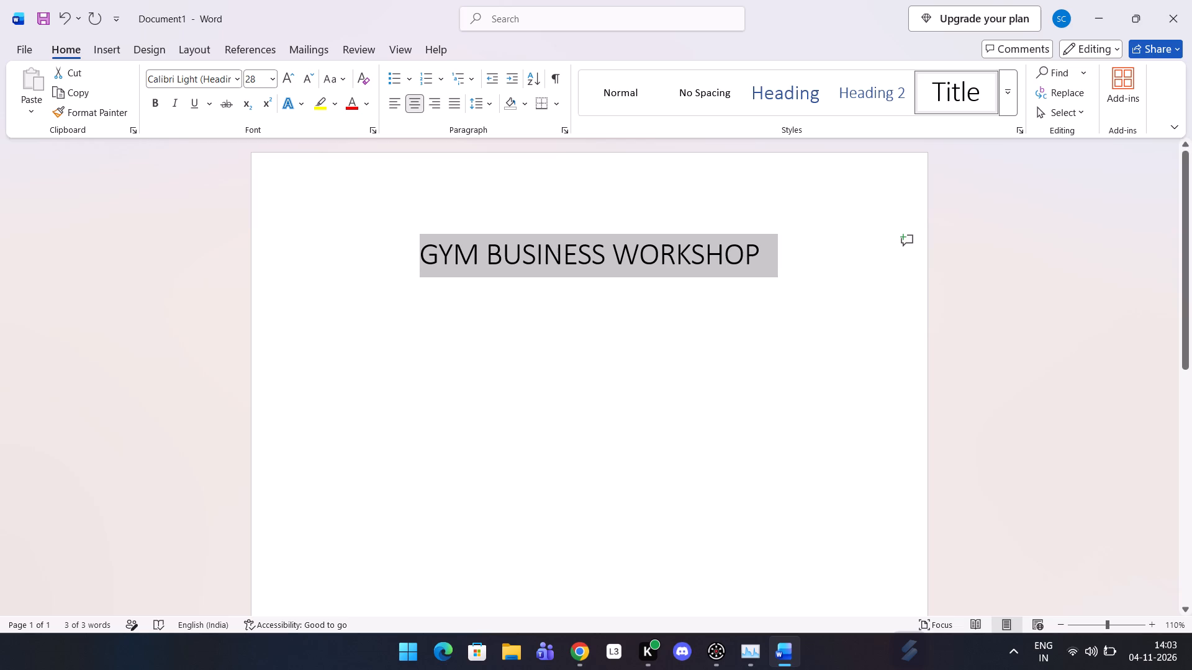
click(697, 319)
Make the whole title "GYM BUSINESS WORKSHOP" bold and underlined.
drag(410, 254, 449, 251)
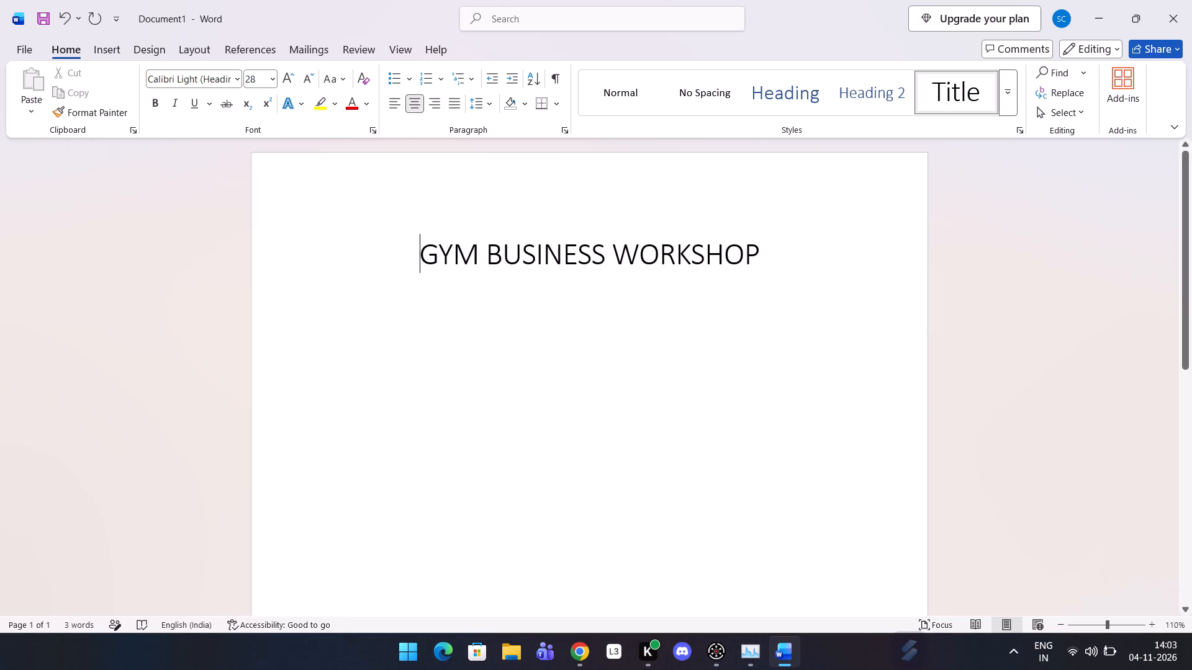
drag(449, 251, 914, 225)
click(926, 199)
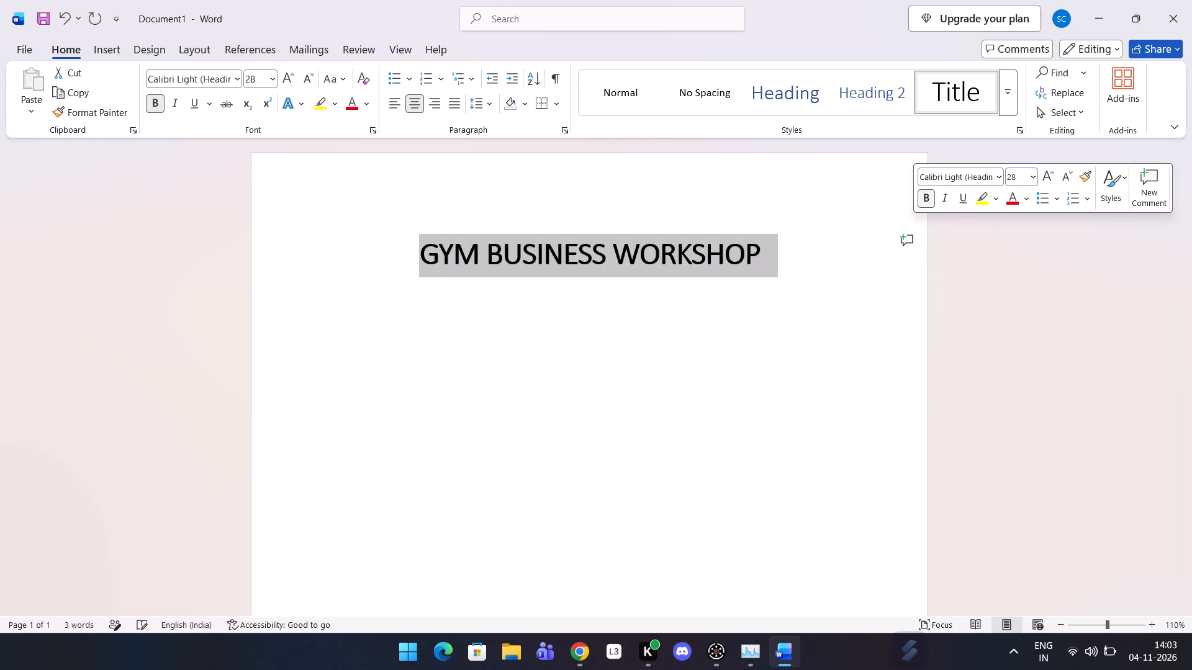
click(963, 202)
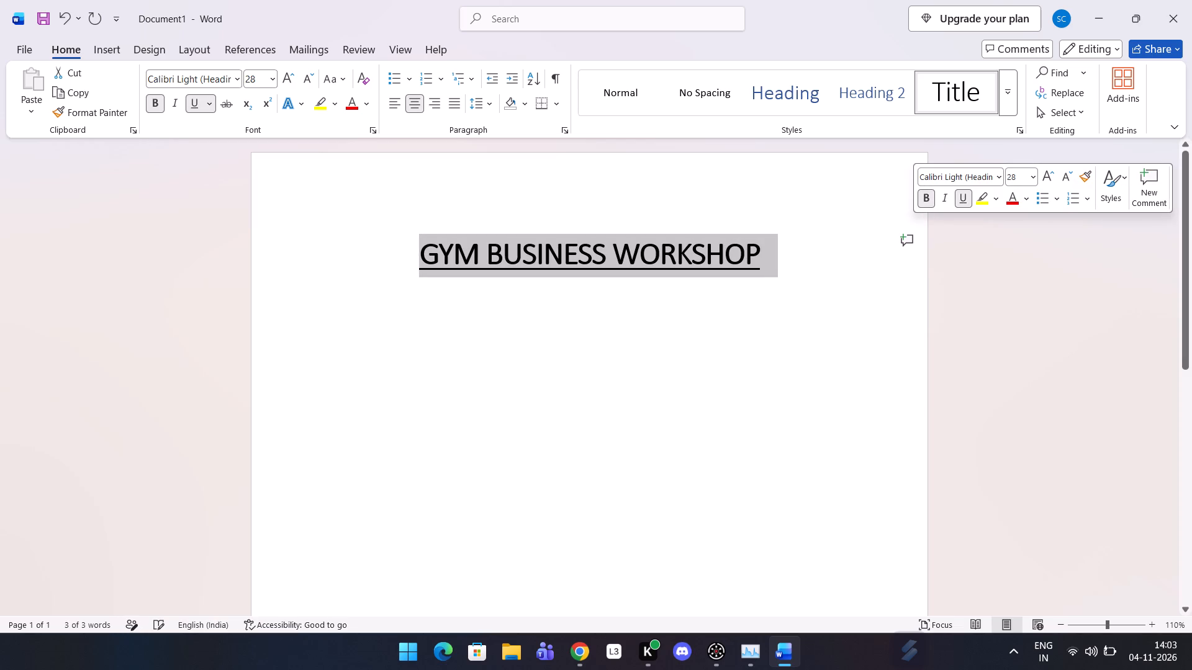
click(977, 303)
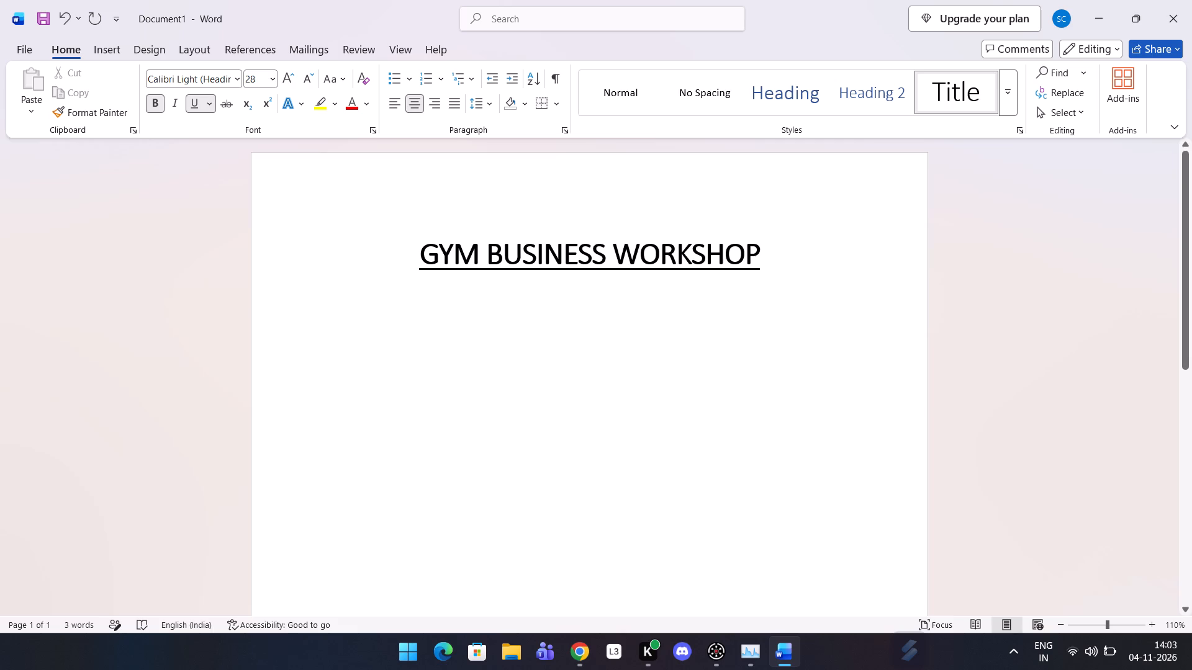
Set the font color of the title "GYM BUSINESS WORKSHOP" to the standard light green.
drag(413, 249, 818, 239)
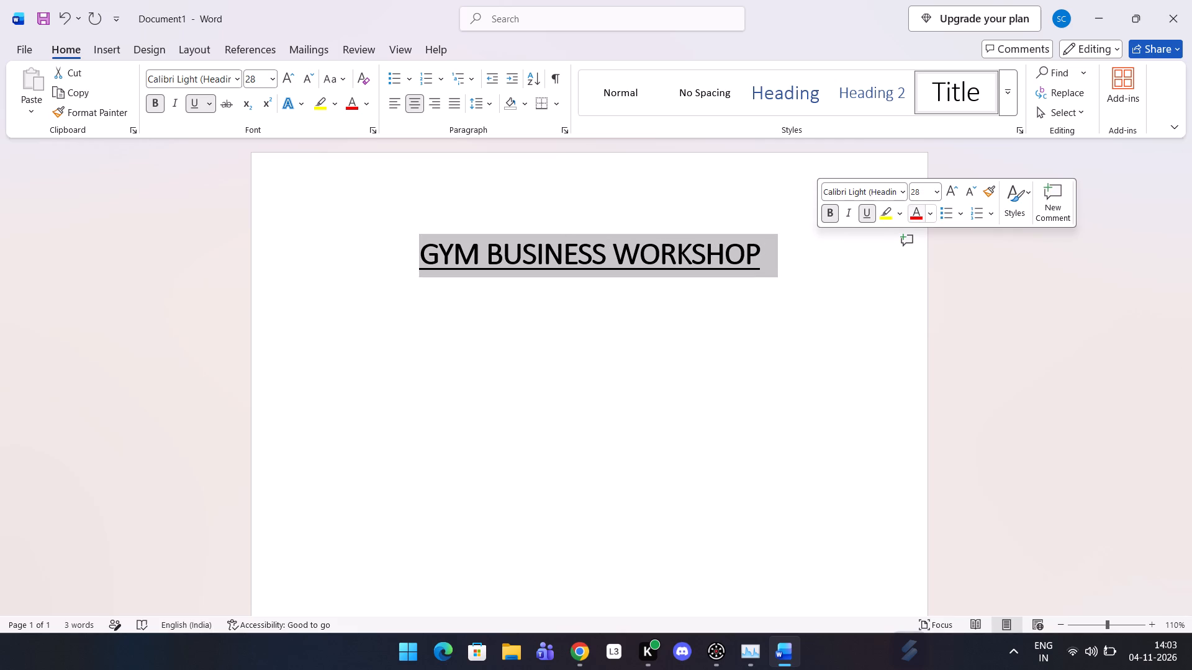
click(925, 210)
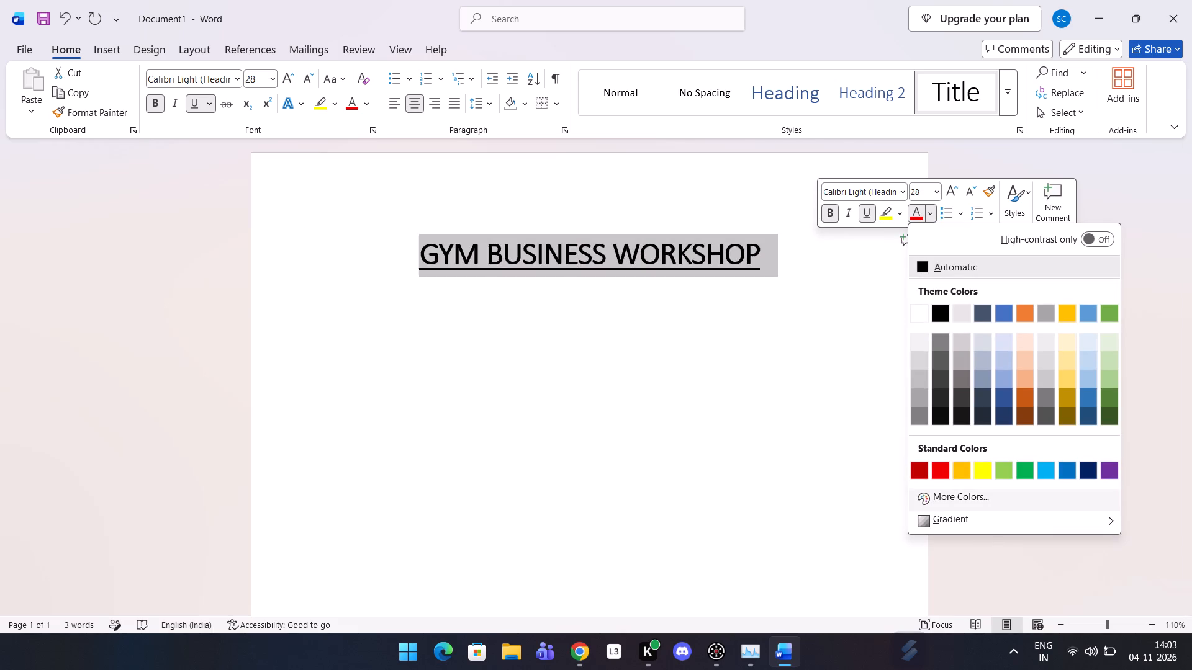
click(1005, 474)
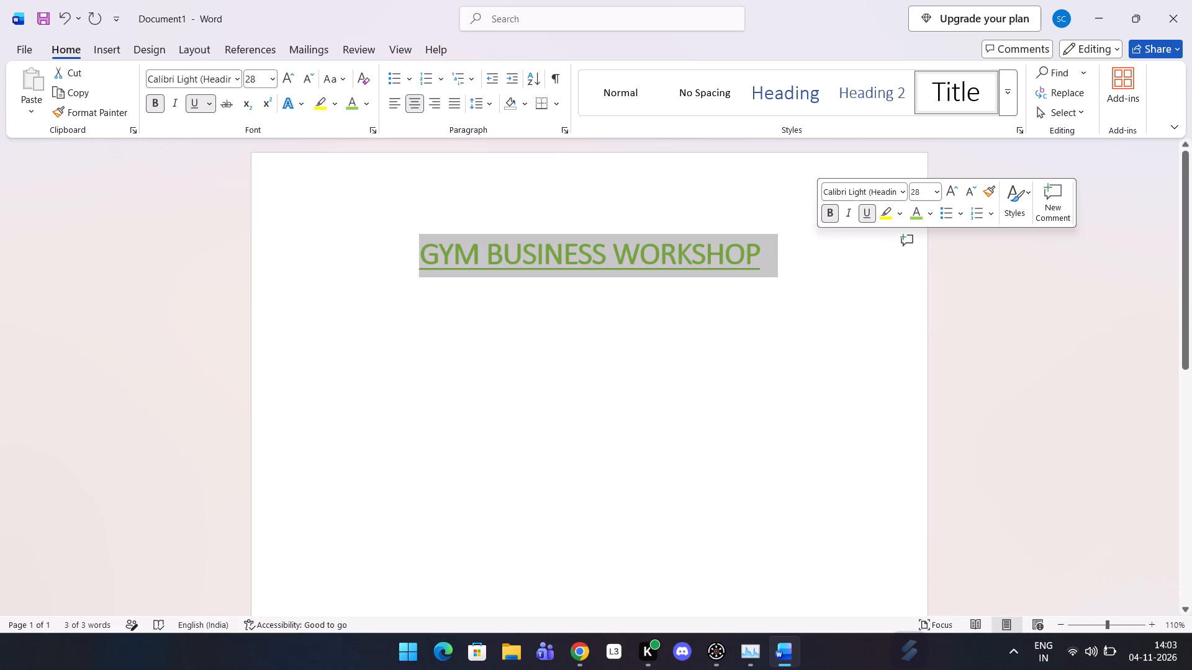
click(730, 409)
Set the font color of the title "GYM BUSINESS WORKSHOP" to the standard red.
drag(414, 265, 767, 284)
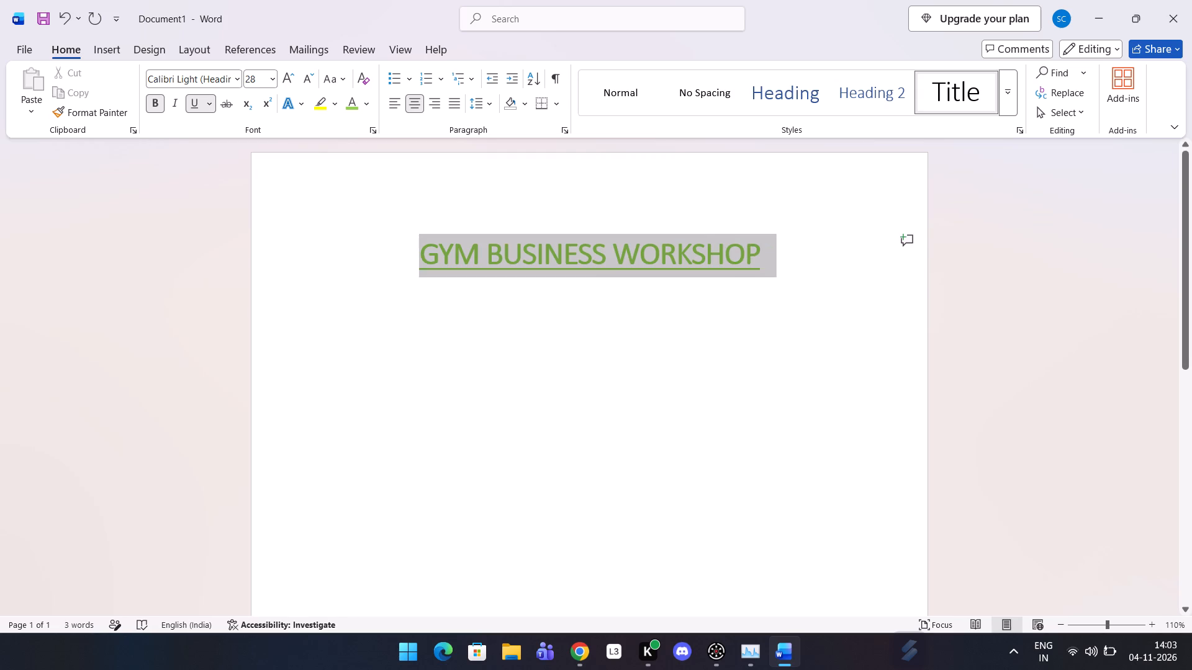
drag(767, 284, 793, 292)
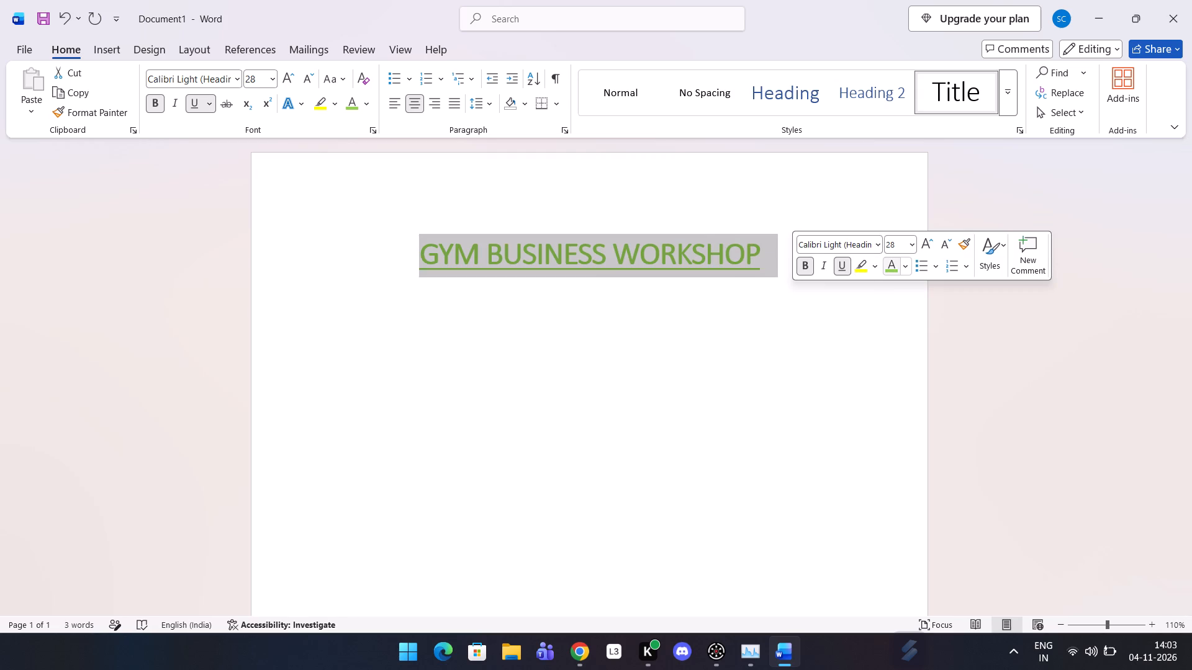
click(900, 265)
click(902, 266)
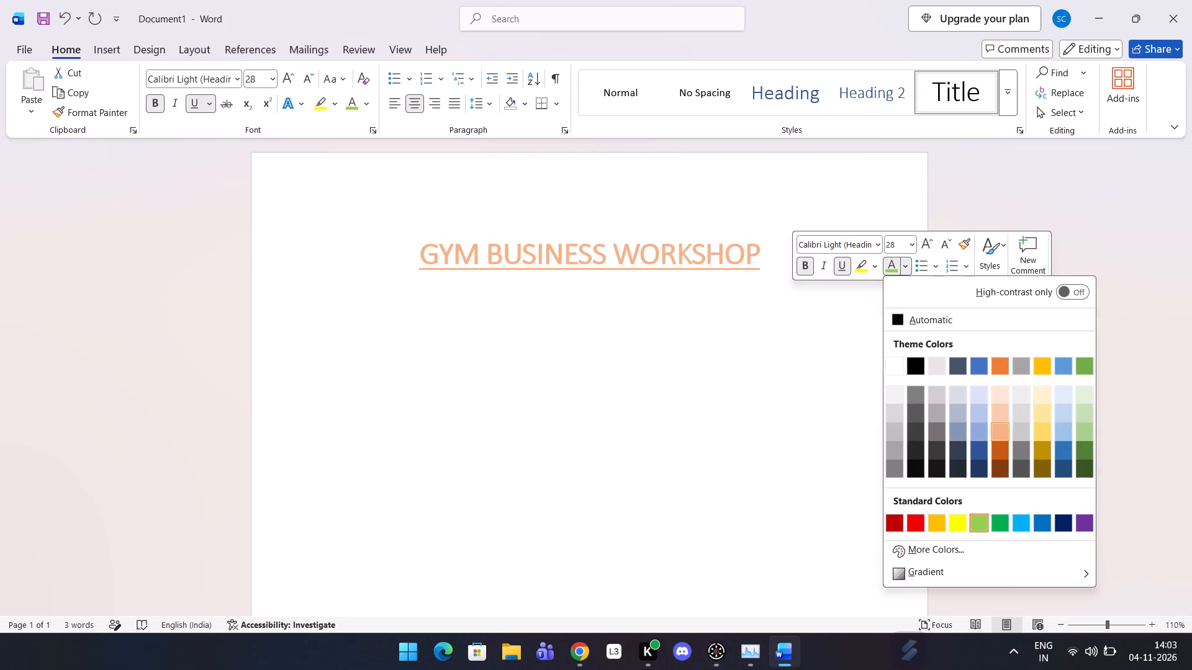
click(913, 519)
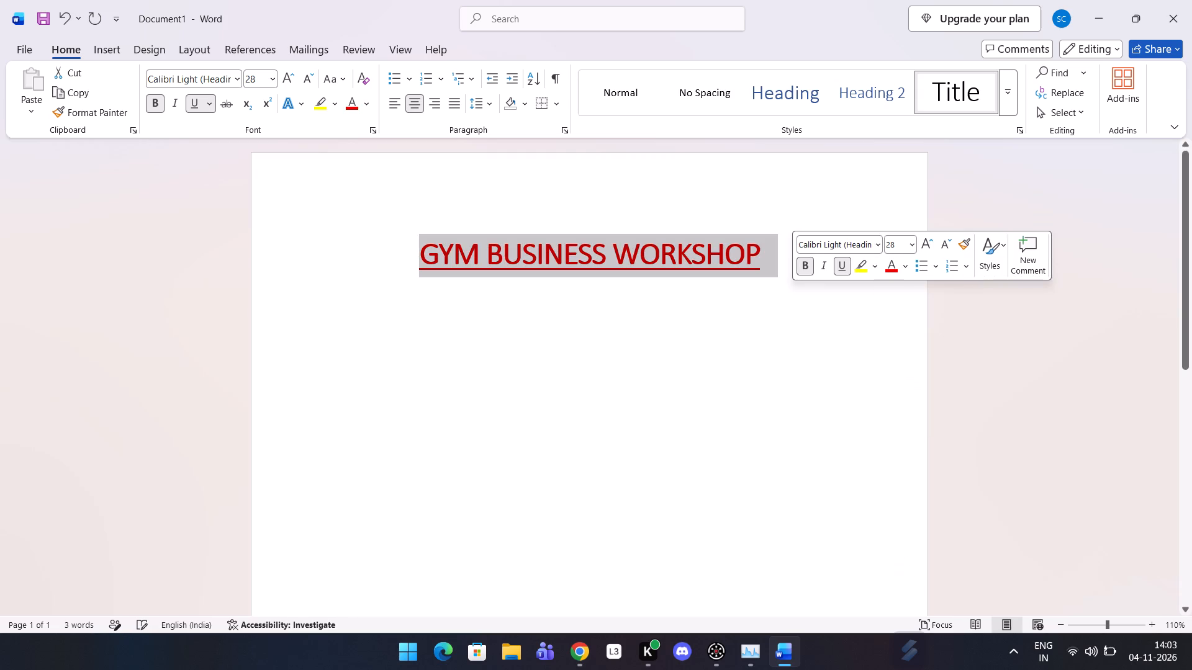
click(569, 383)
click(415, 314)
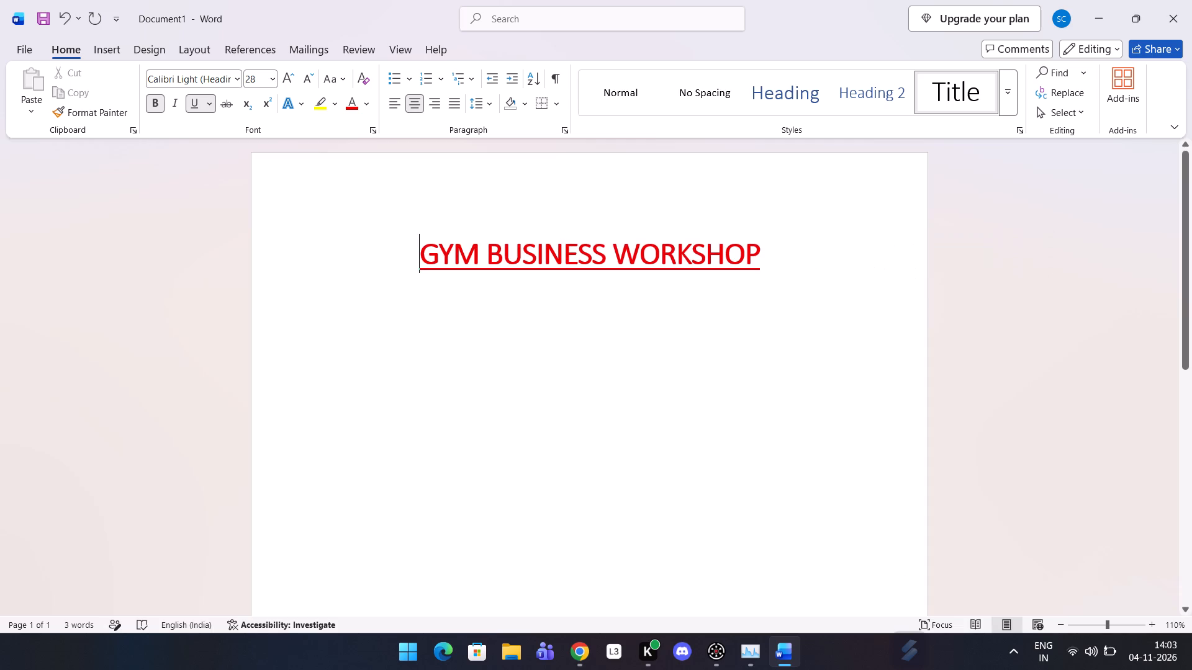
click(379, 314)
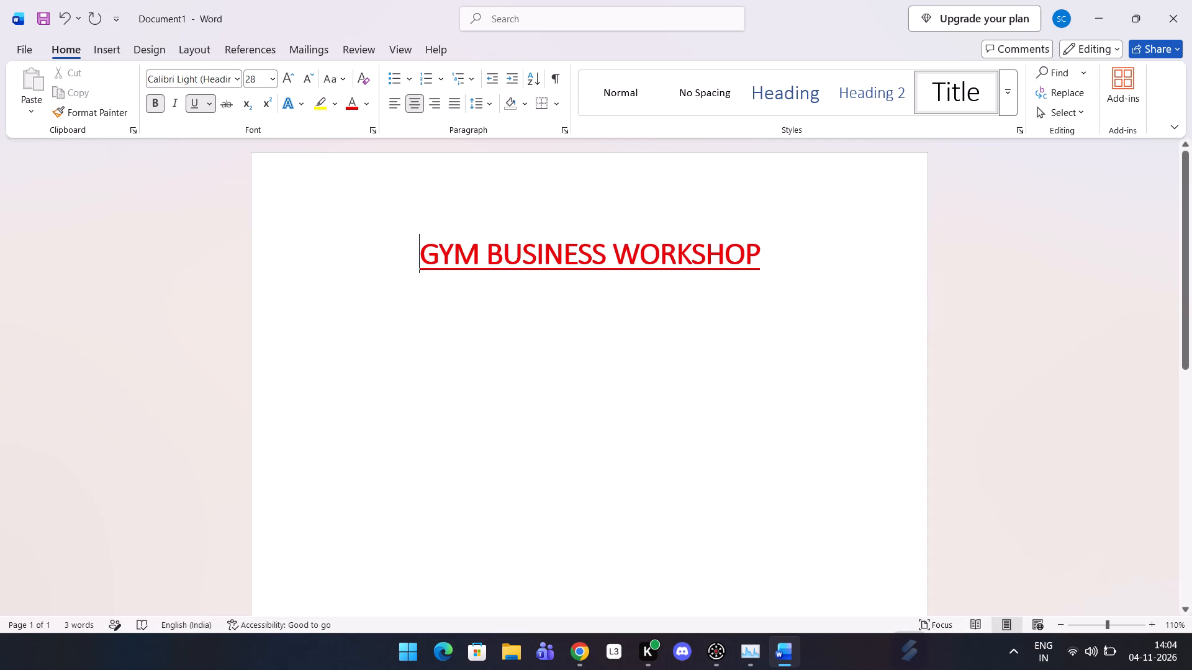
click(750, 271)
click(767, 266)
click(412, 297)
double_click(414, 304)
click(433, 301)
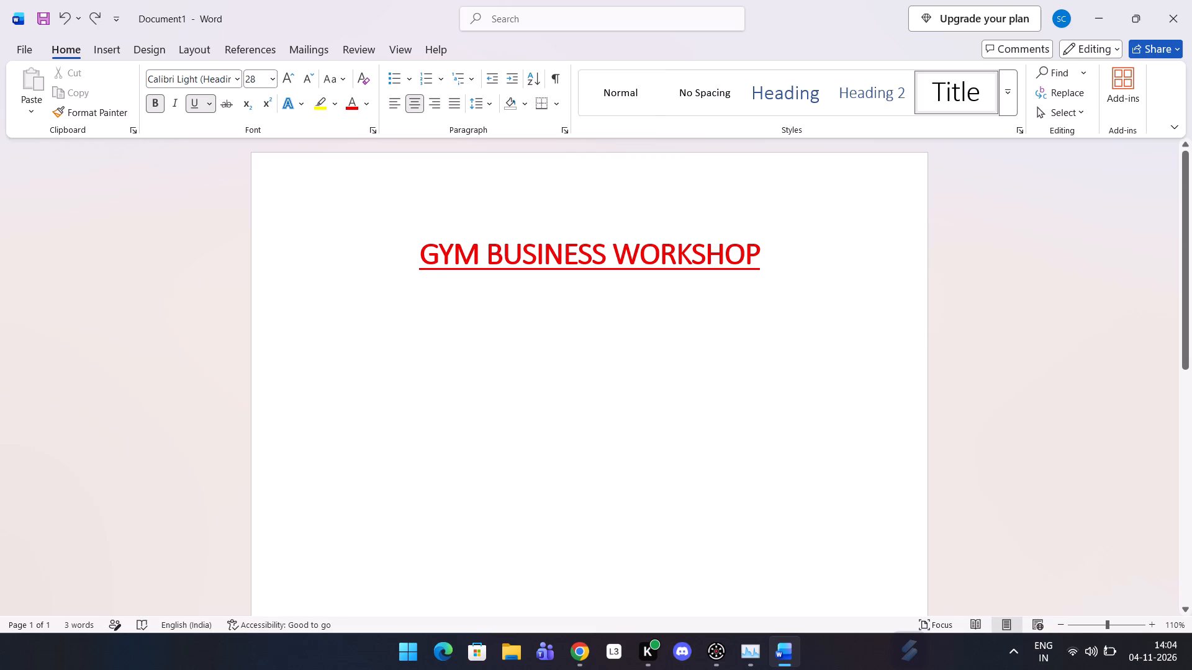
Start a new paragraph below the title and apply the No Spacing style to it.
click(761, 256)
key(Return)
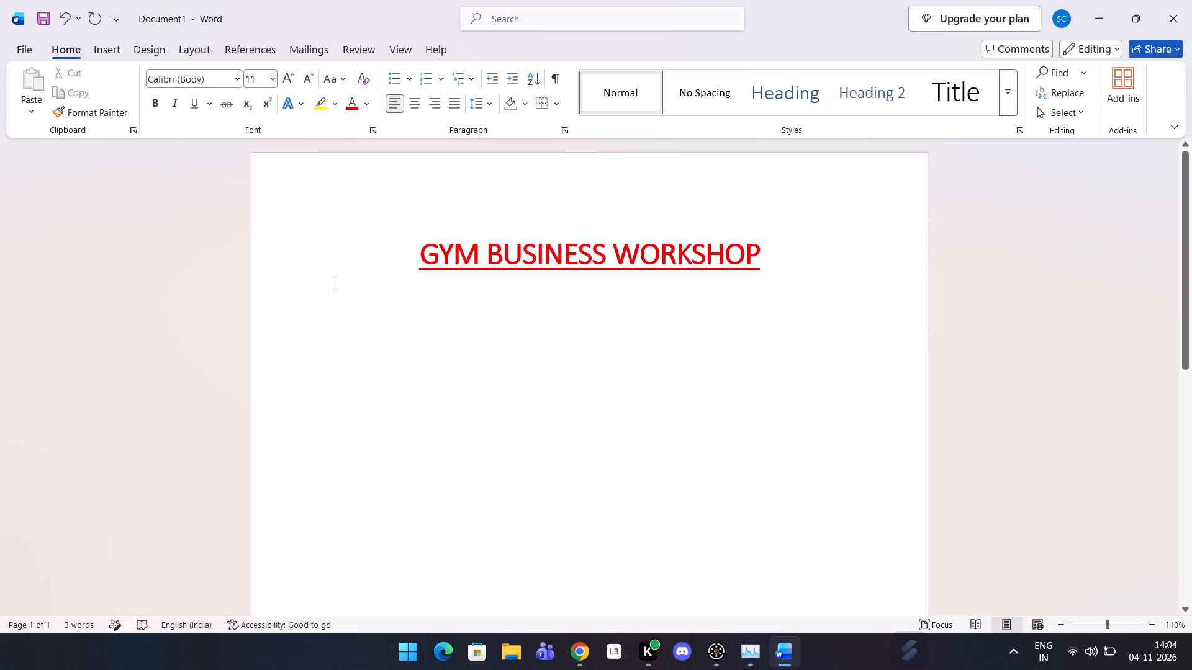
click(679, 105)
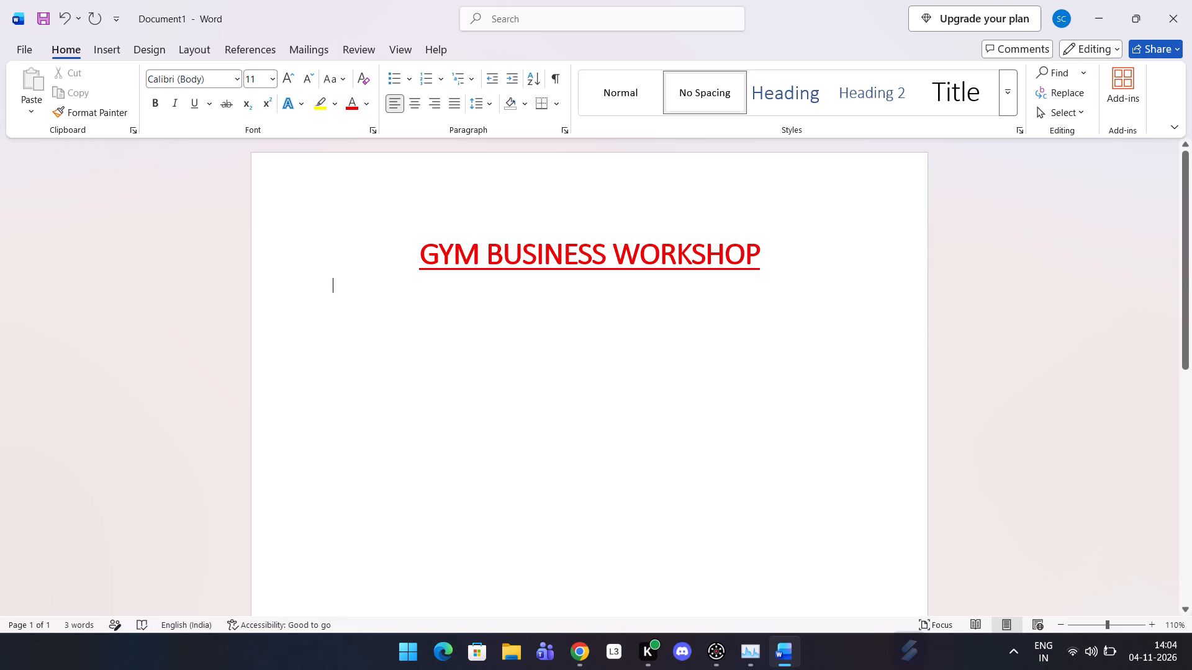
Write the first part of the tagline below the title: "From zero to Gym Owner:".
key(f)
text(ROM)
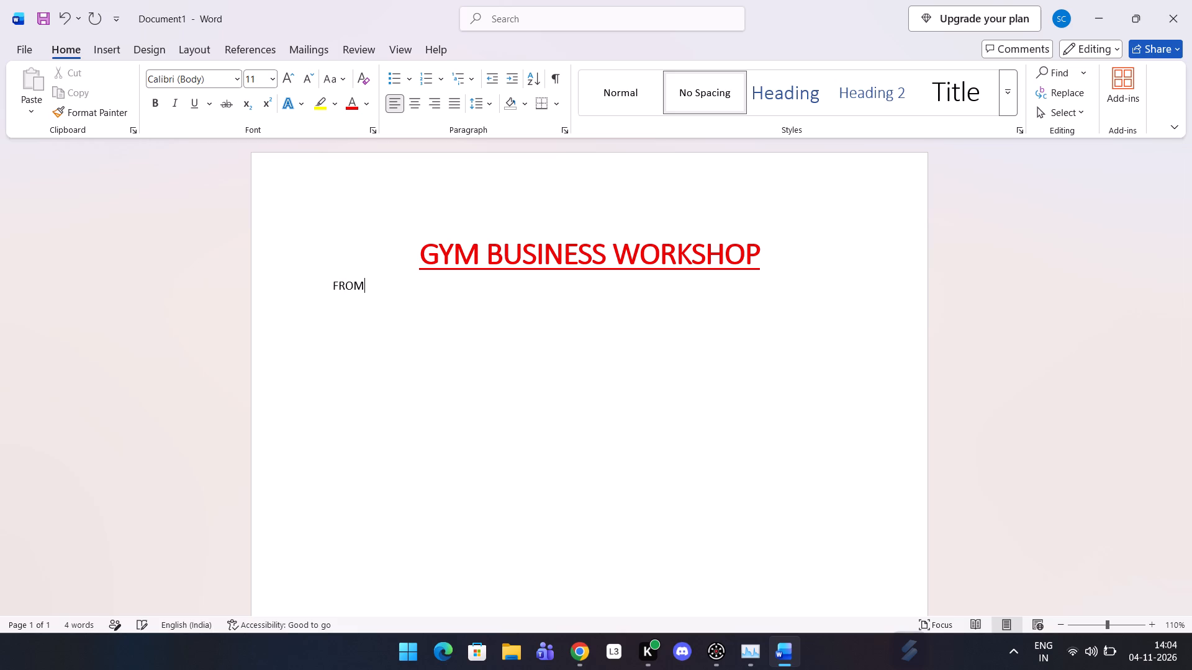
key(BackSpace)
key(BackSpace)
key(BackSpace)
text(rom)
key(space)
text(zero)
key(space)
text(to)
key(space)
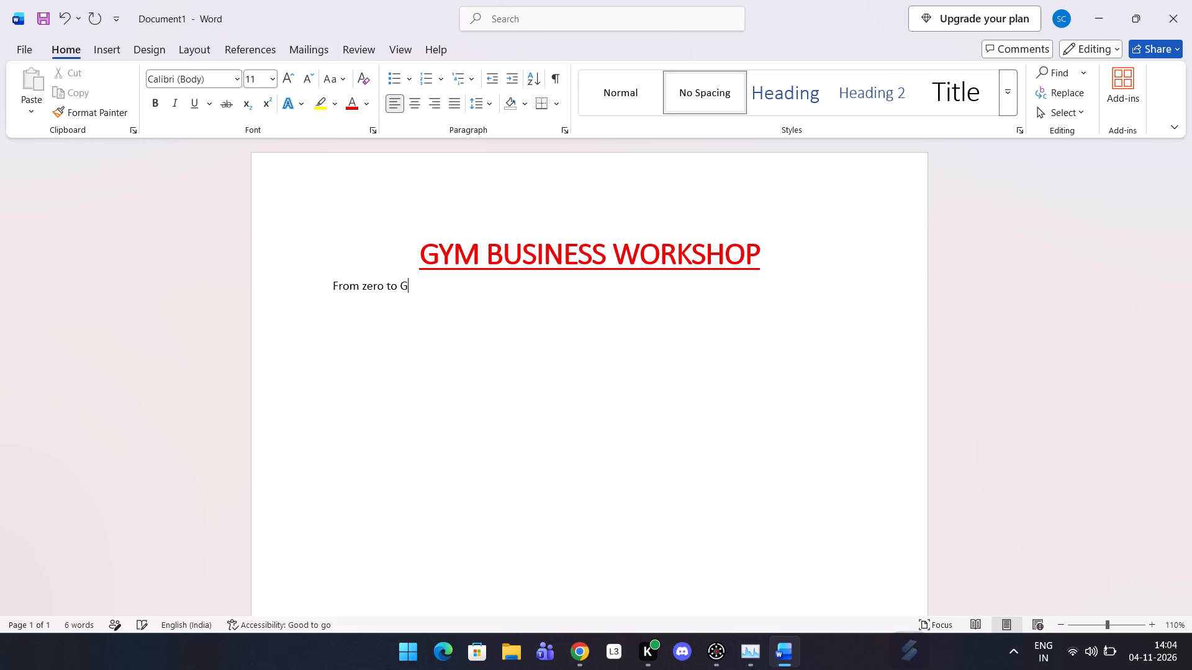
scroll(318, 330, right, 1)
text(m)
key(space)
text(wner)
key(space)
key(p)
key(BackSpace)
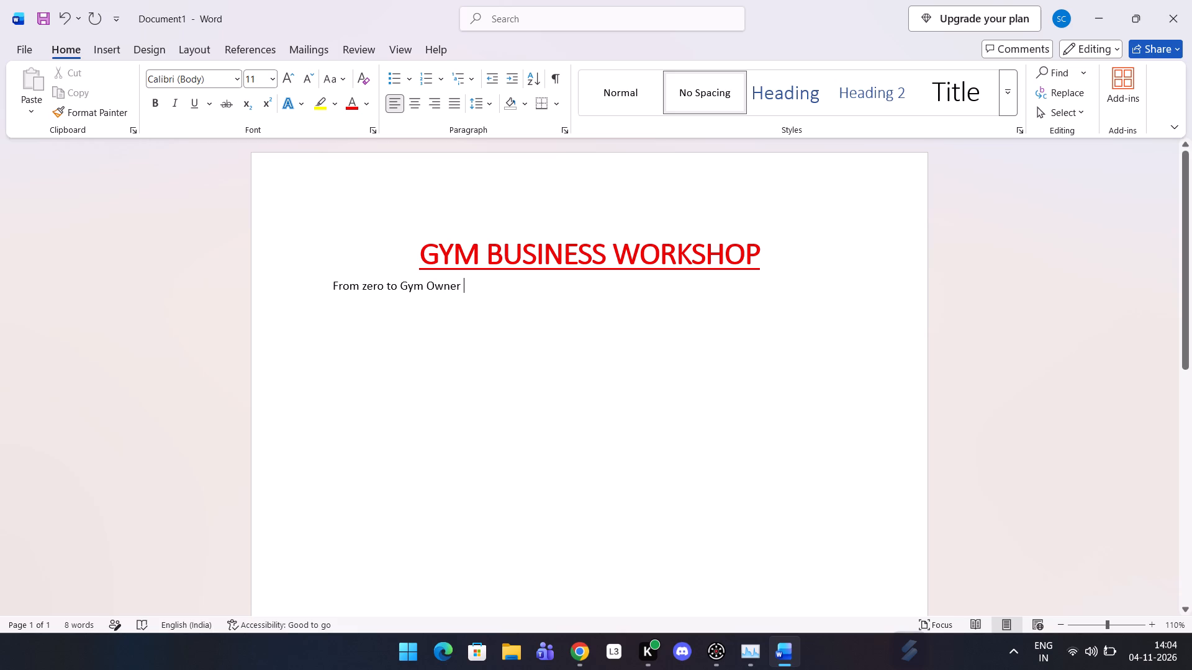
key(BackSpace)
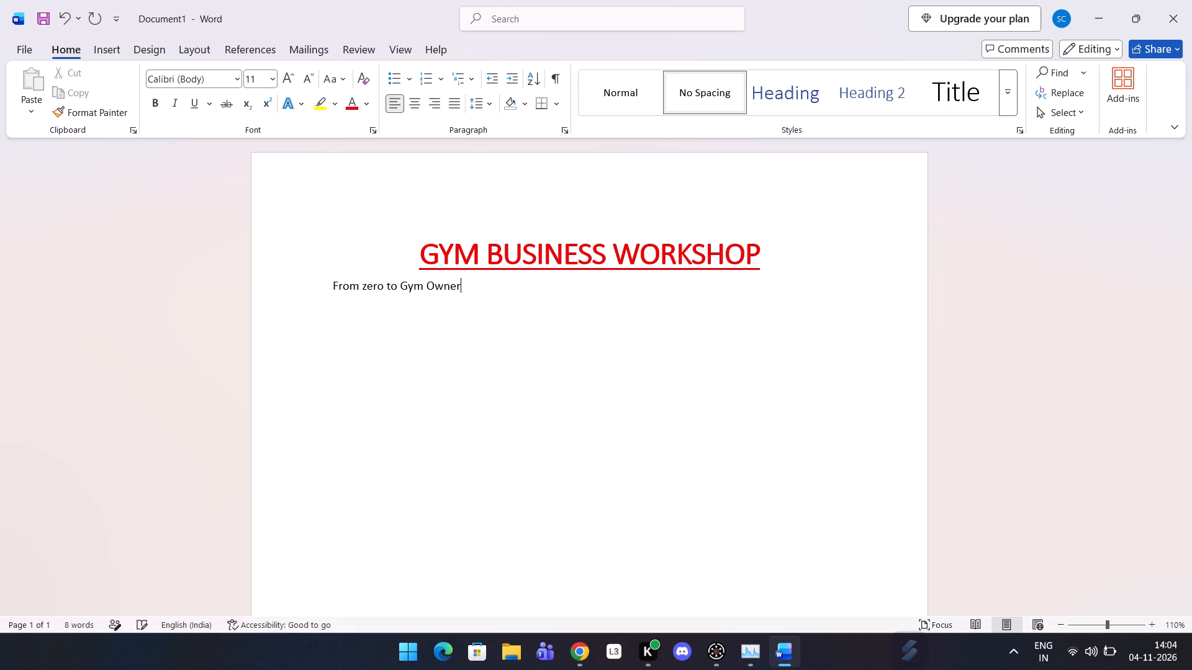
key(shift+colon)
Complete the tagline after the colon with "A step by step Business plan".
text(step by stepo)
key(space)
key(BackSpace)
key(BackSpace)
key(space)
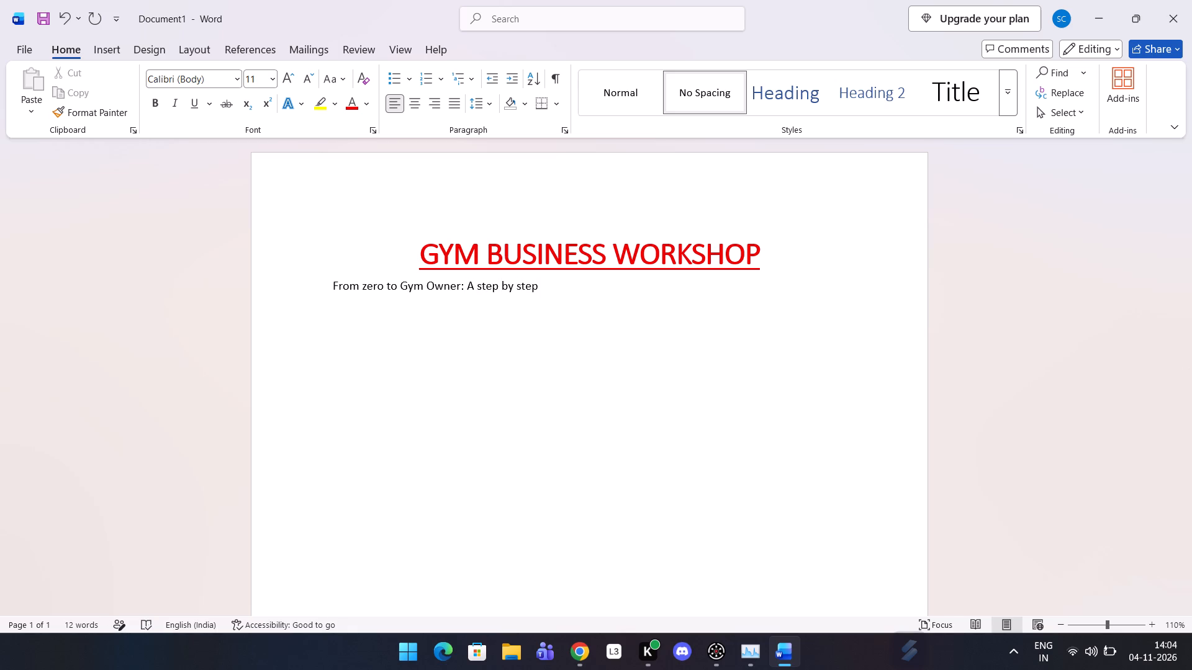
key(p)
text(lam)
key(BackSpace)
key(n)
key(BackSpace)
key(BackSpace)
key(BackSpace)
key(BackSpace)
key(BackSpace)
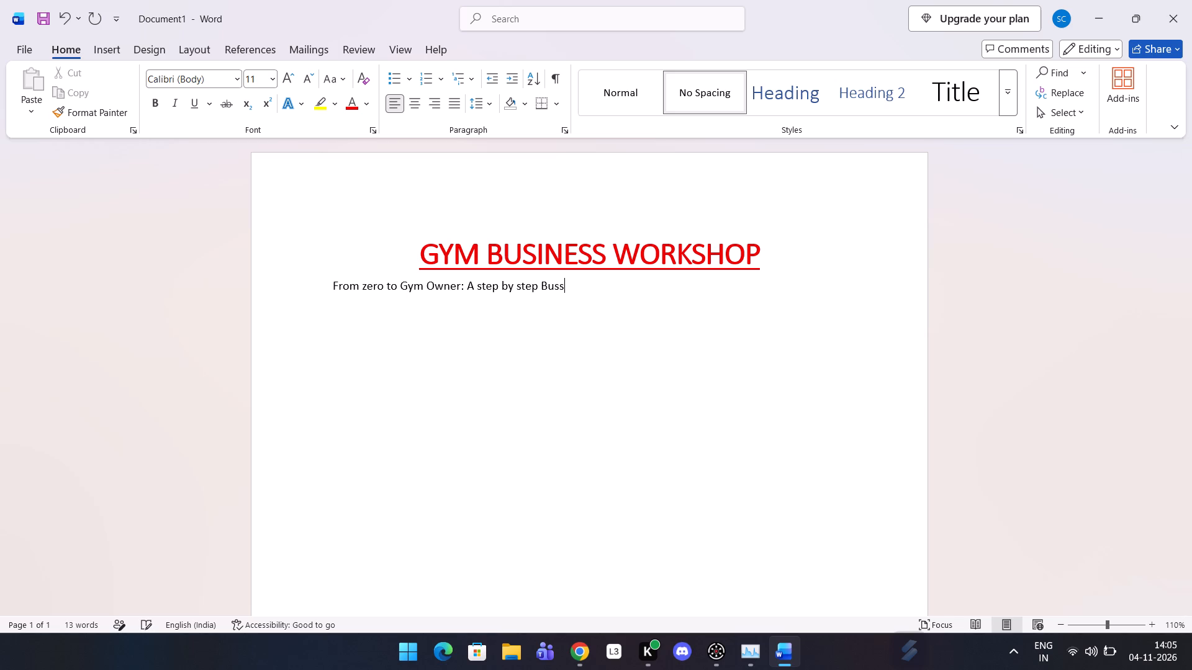
key(BackSpace)
text(iness plan)
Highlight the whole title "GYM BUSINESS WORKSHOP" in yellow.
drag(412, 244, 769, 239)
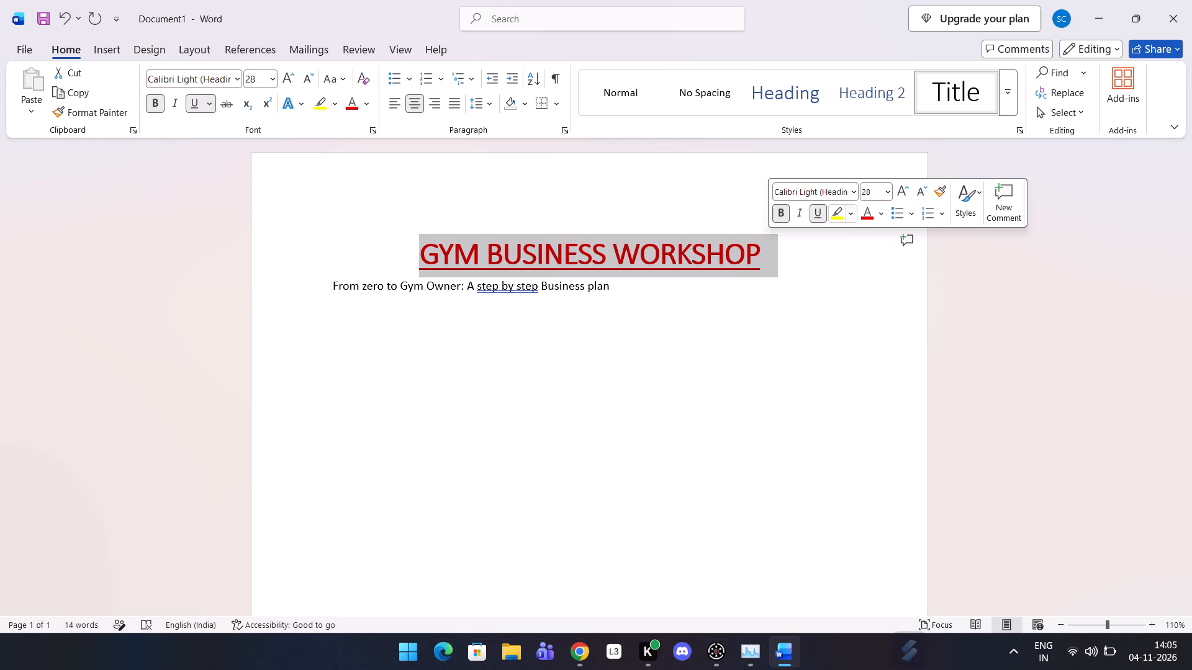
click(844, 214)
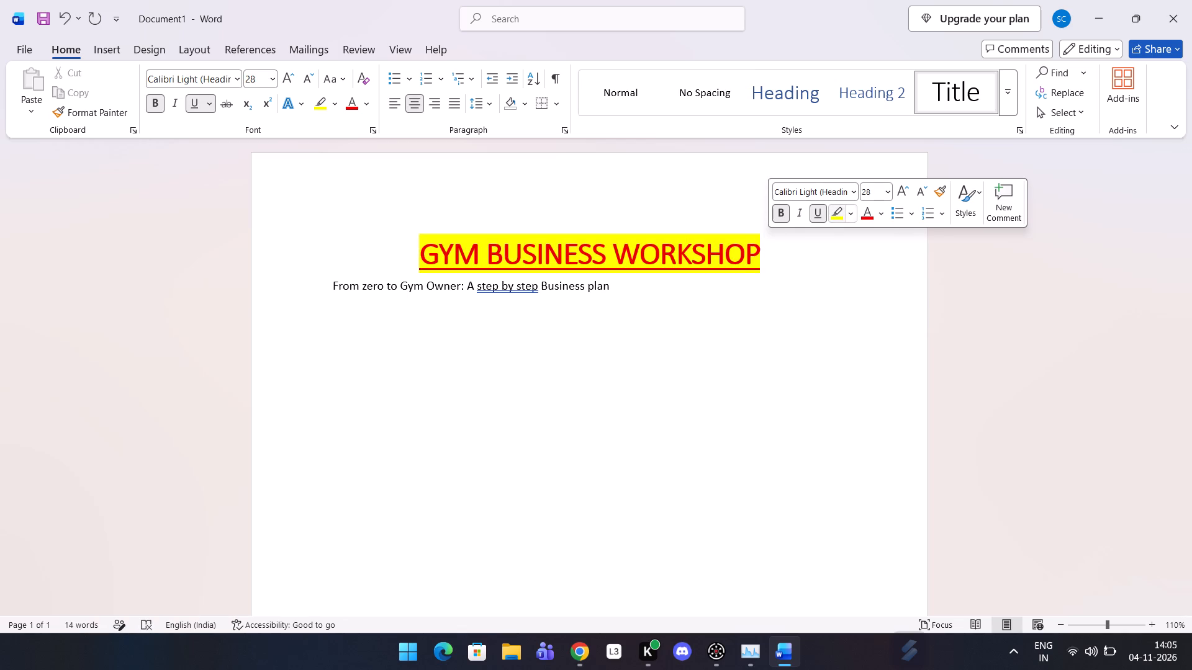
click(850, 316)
Set the font color of the title "GYM BUSINESS WORKSHOP" to the black theme color.
drag(419, 256, 796, 267)
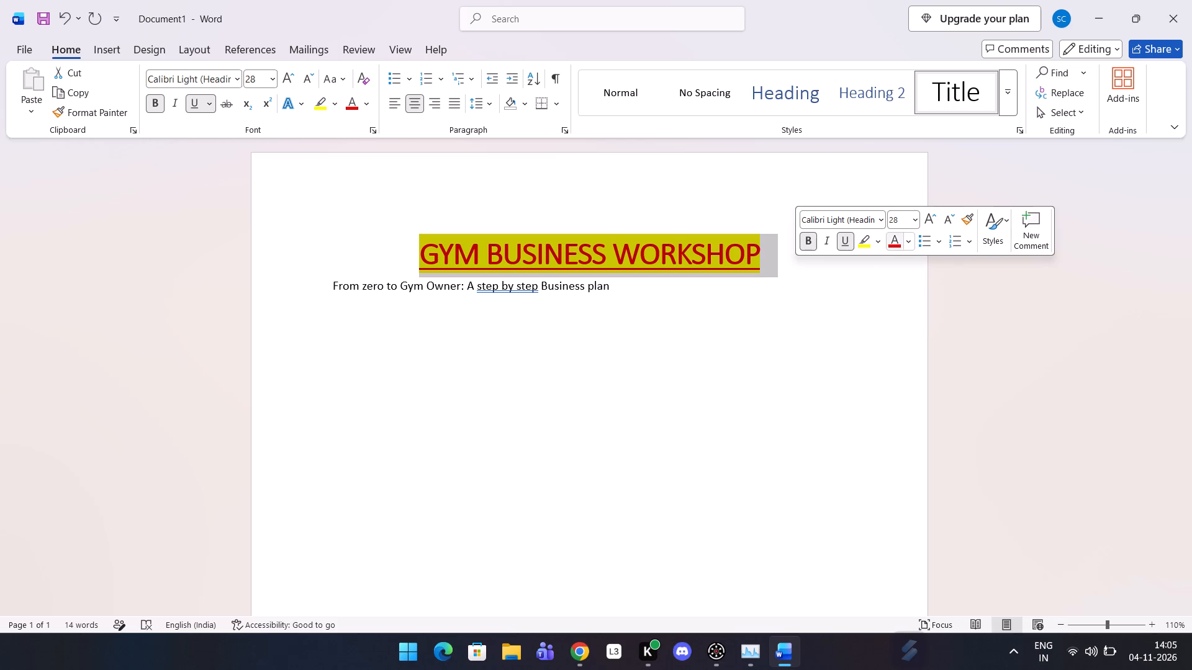
click(906, 239)
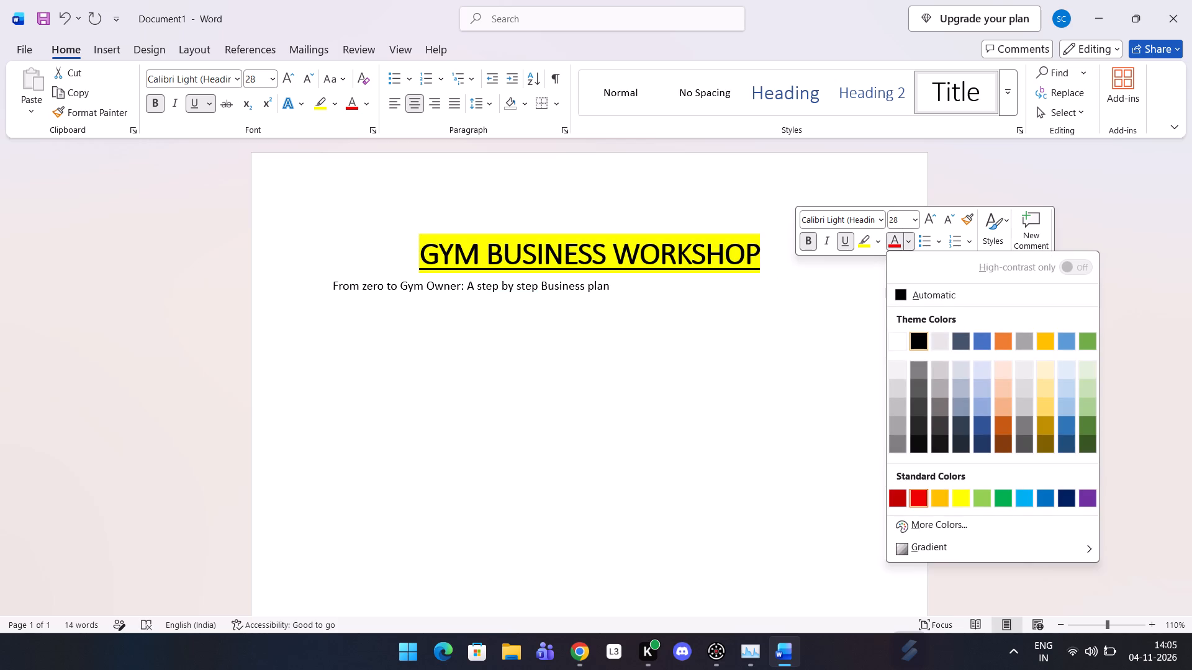
click(921, 337)
click(676, 351)
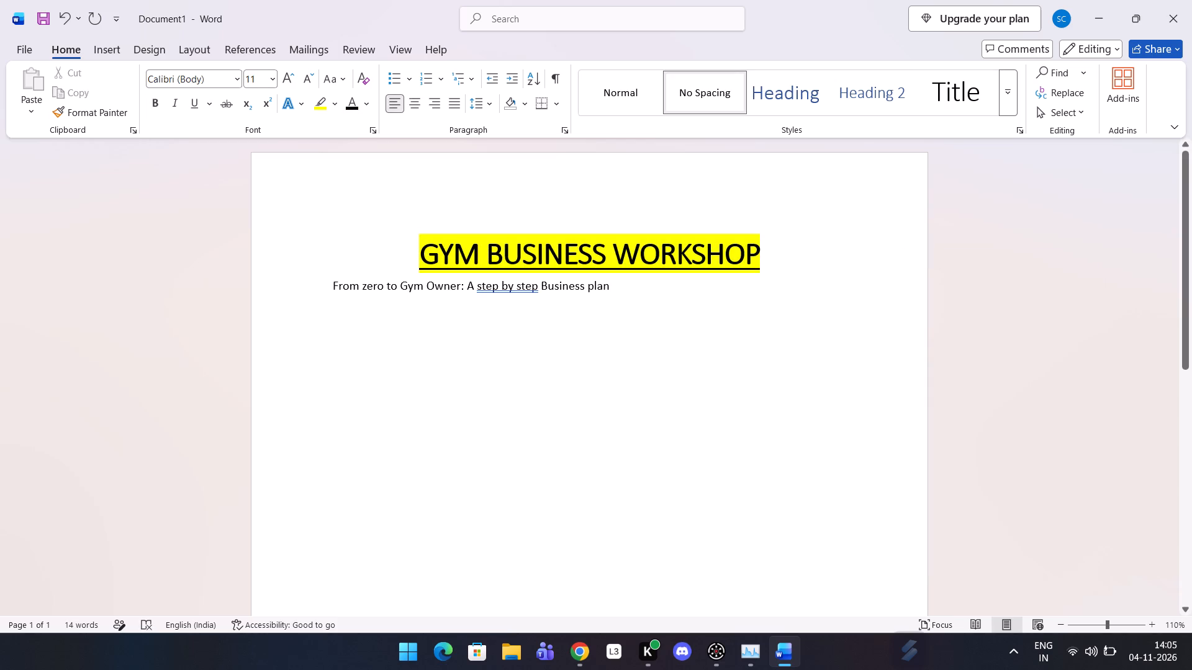
Replace "step by step" in the tagline with the suggested spelling "step-by-step".
click(645, 285)
drag(645, 285, 319, 292)
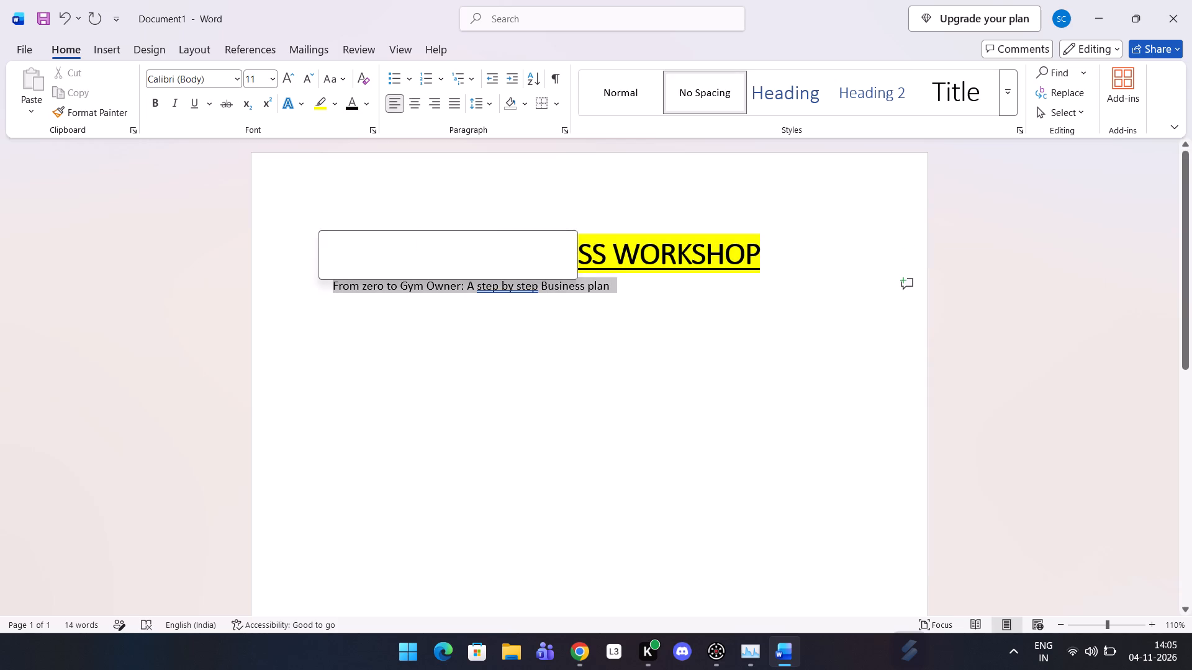
click(515, 305)
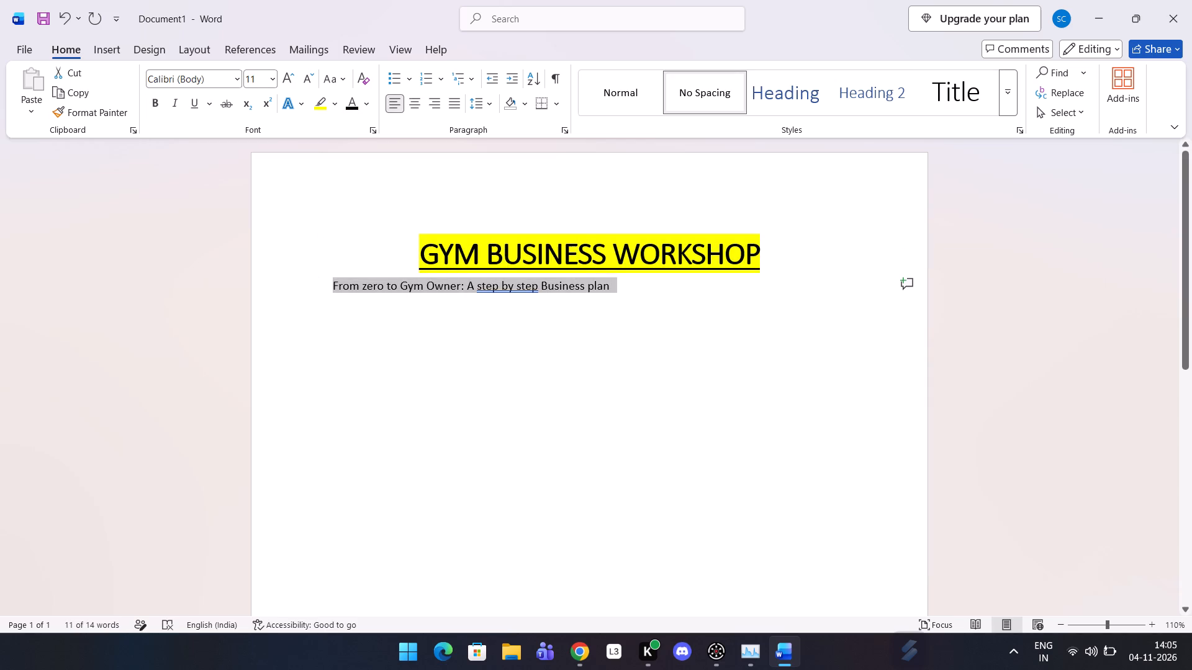
right_click(499, 290)
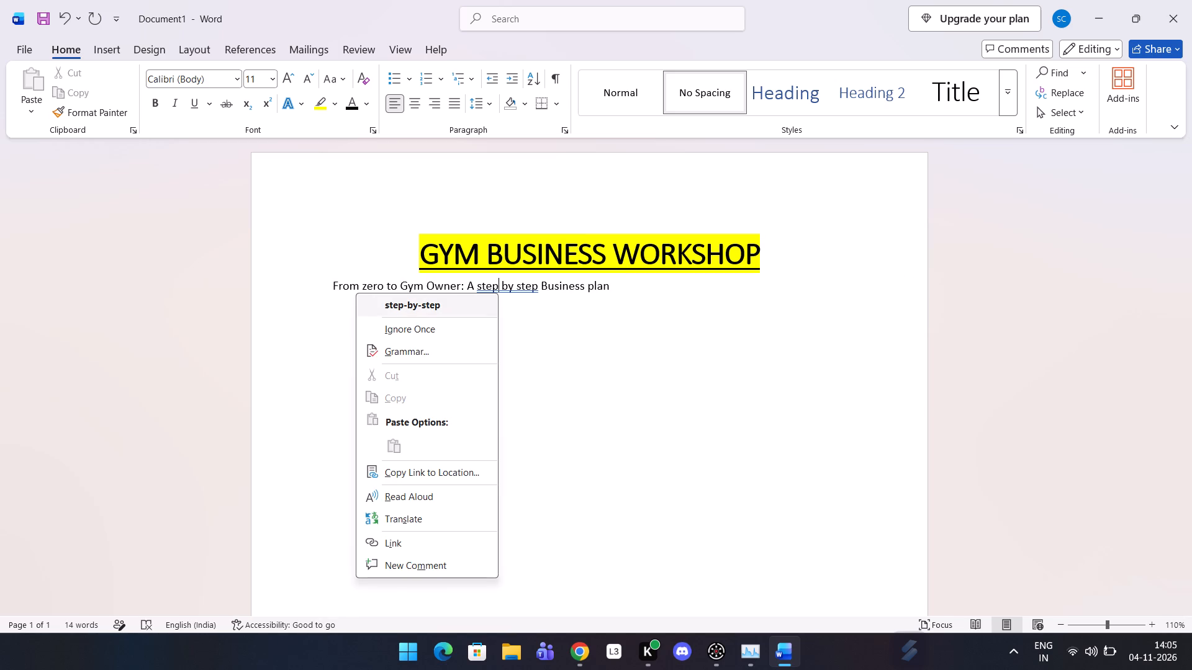
click(437, 306)
click(556, 359)
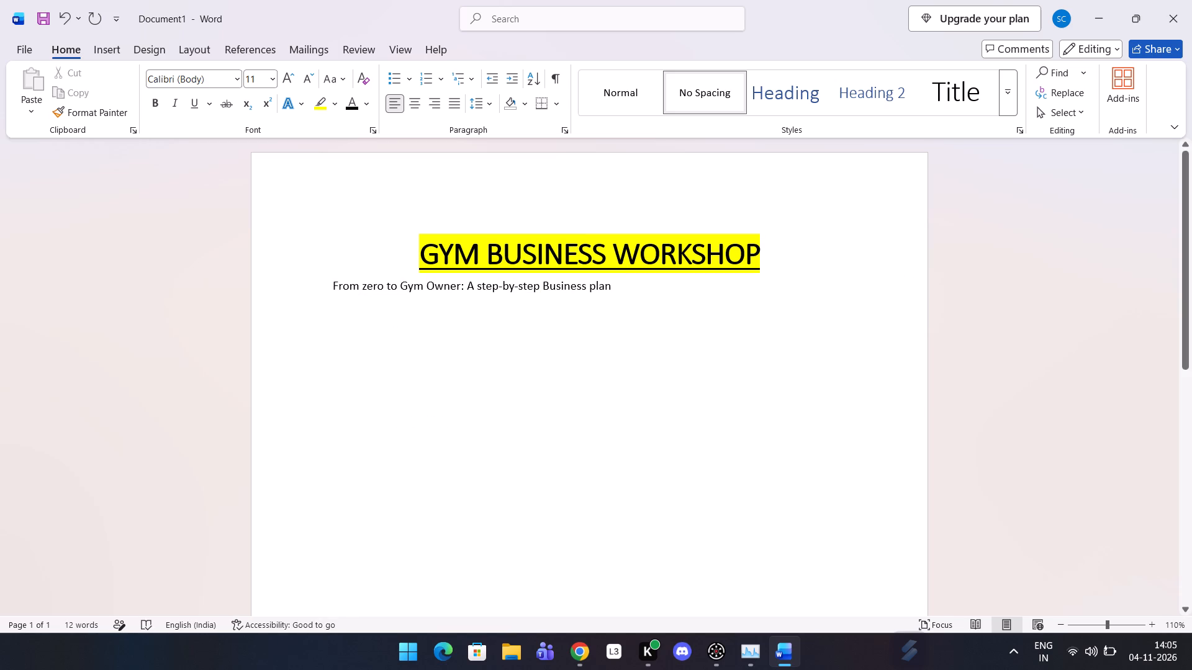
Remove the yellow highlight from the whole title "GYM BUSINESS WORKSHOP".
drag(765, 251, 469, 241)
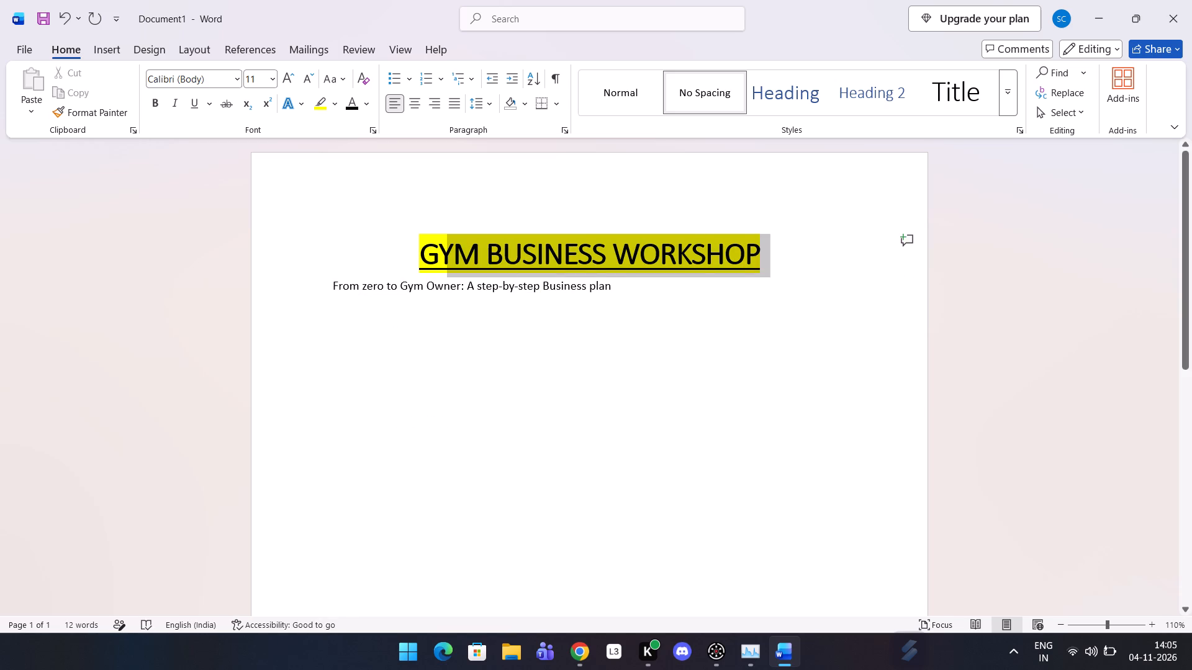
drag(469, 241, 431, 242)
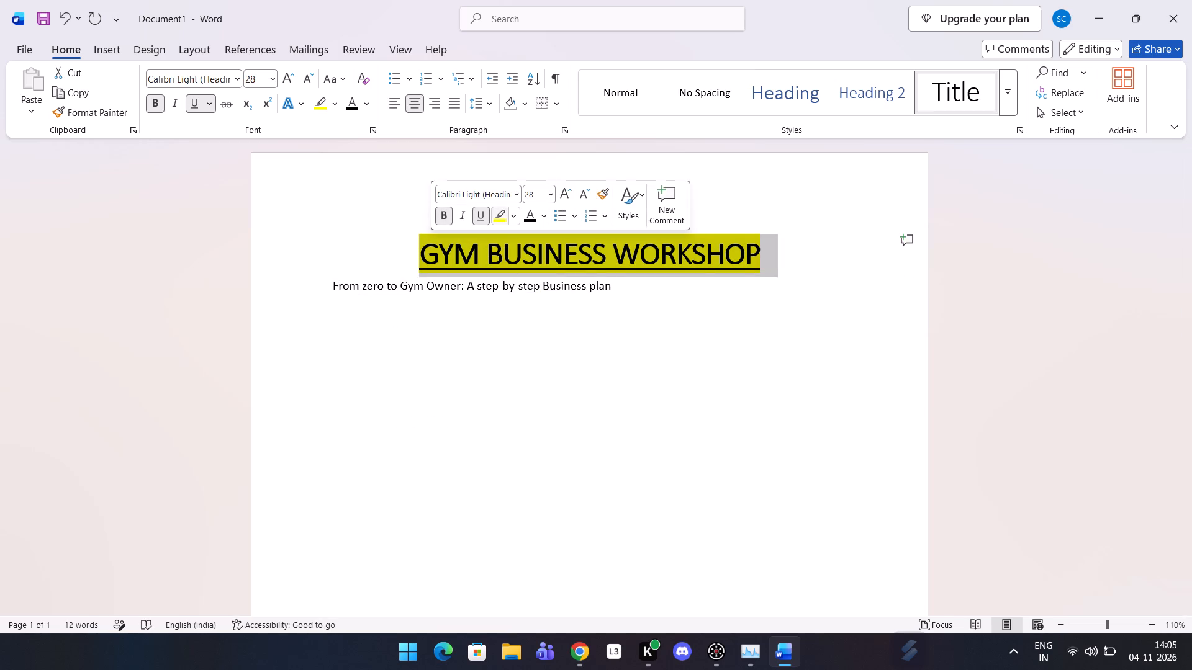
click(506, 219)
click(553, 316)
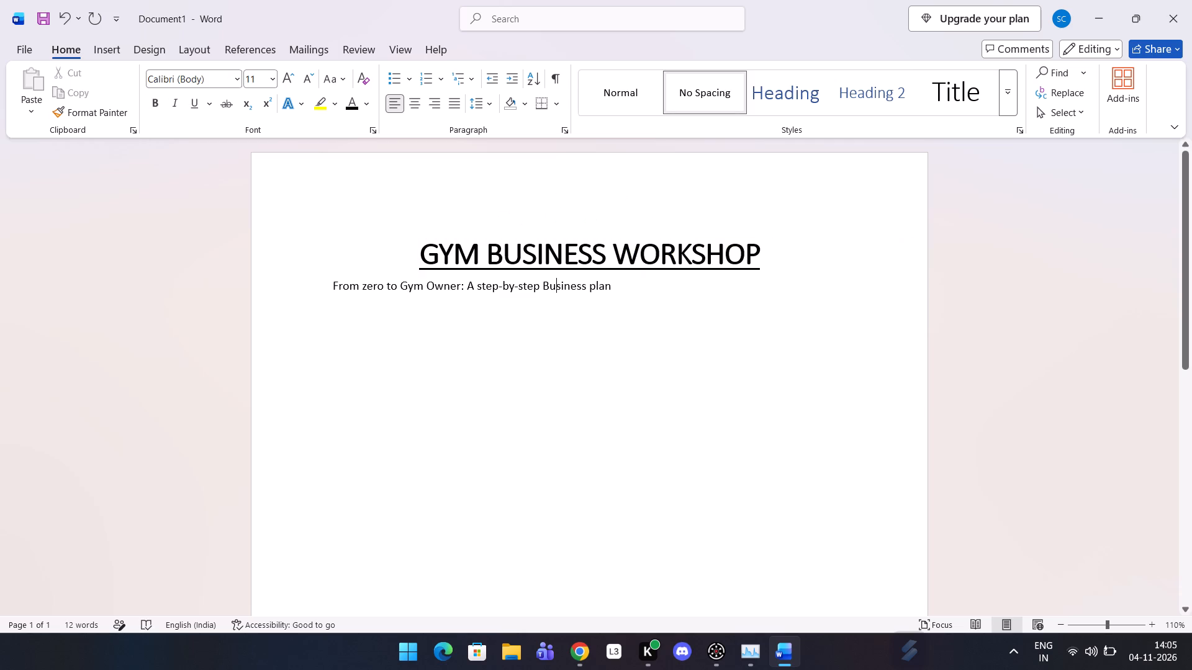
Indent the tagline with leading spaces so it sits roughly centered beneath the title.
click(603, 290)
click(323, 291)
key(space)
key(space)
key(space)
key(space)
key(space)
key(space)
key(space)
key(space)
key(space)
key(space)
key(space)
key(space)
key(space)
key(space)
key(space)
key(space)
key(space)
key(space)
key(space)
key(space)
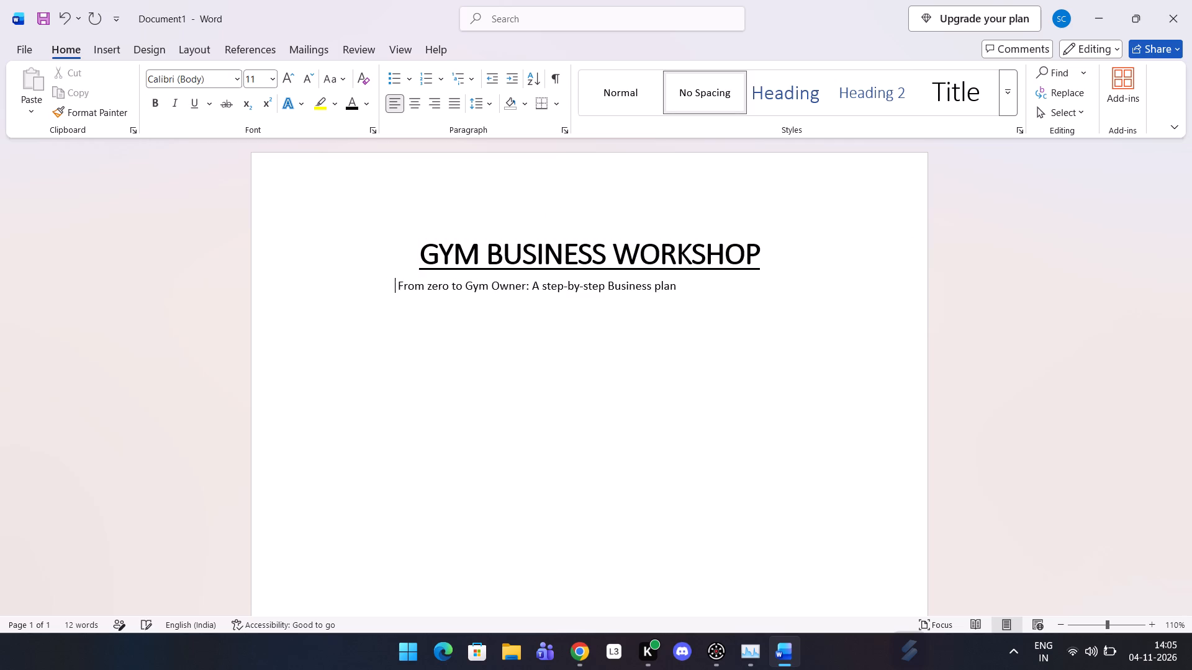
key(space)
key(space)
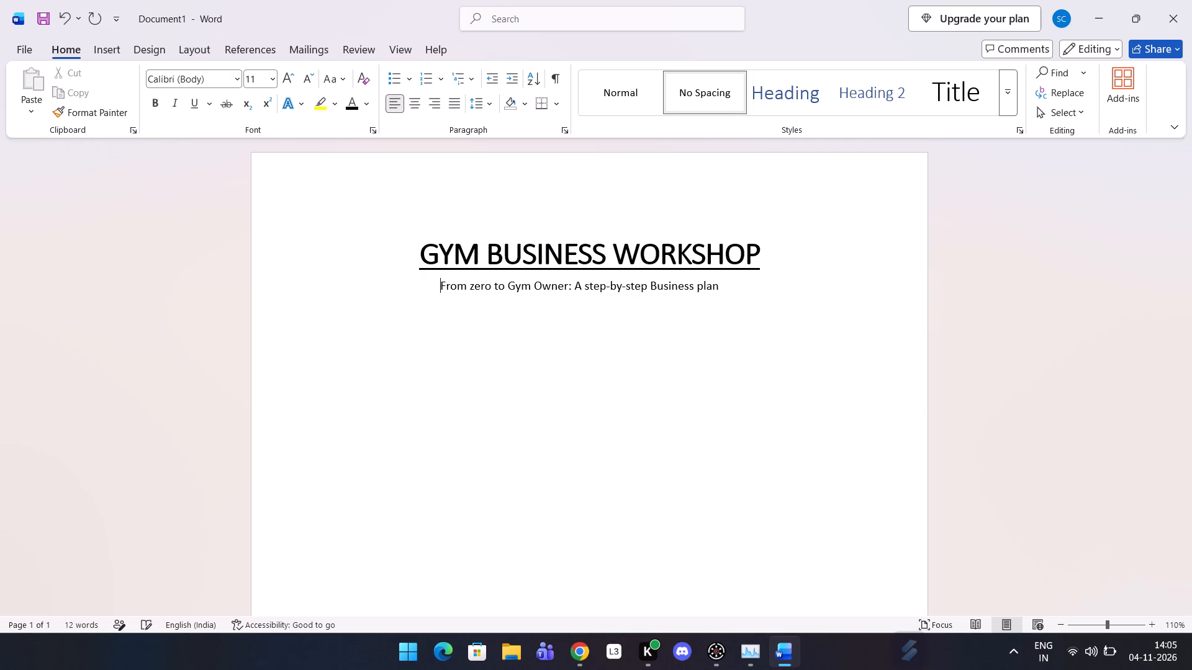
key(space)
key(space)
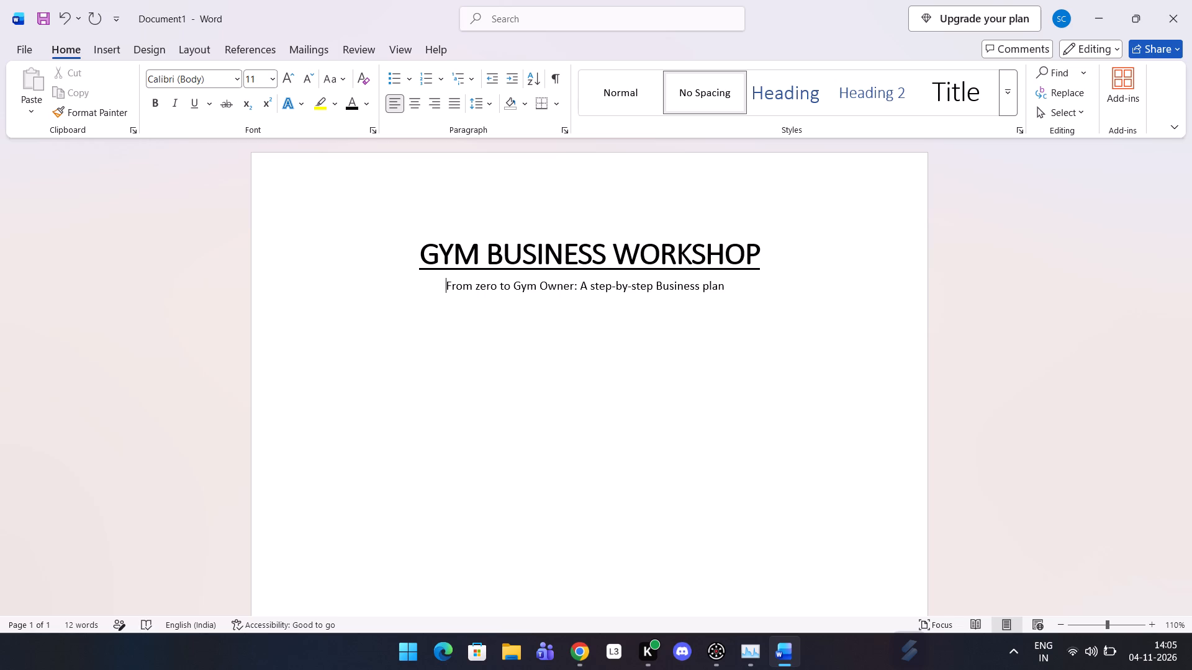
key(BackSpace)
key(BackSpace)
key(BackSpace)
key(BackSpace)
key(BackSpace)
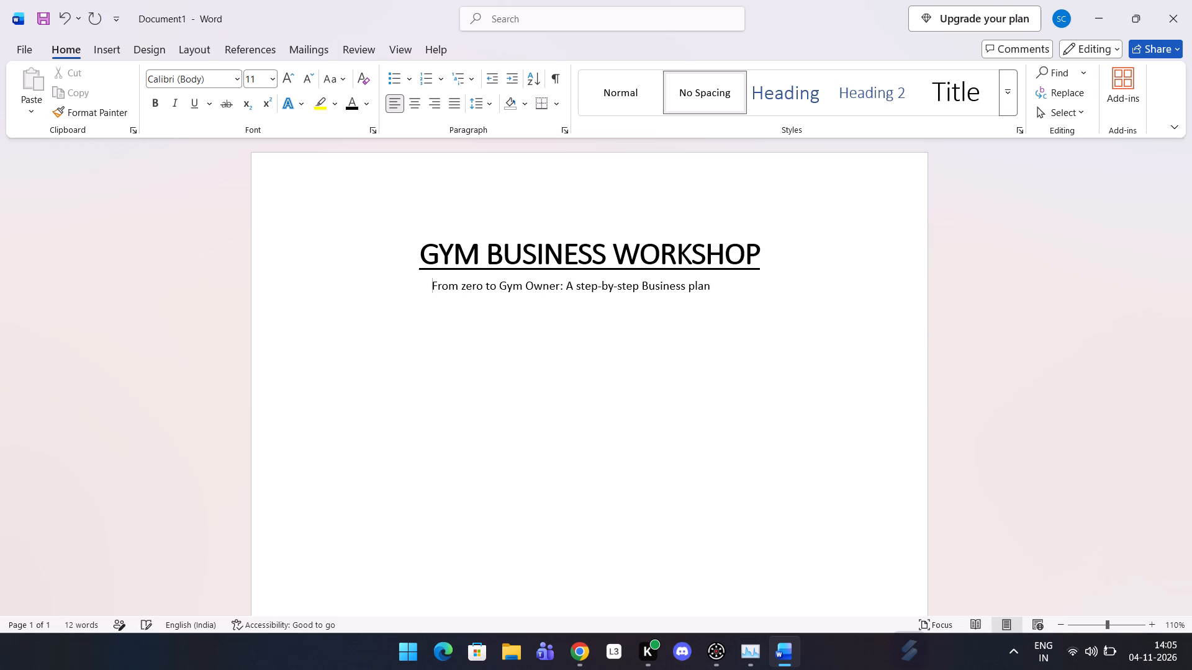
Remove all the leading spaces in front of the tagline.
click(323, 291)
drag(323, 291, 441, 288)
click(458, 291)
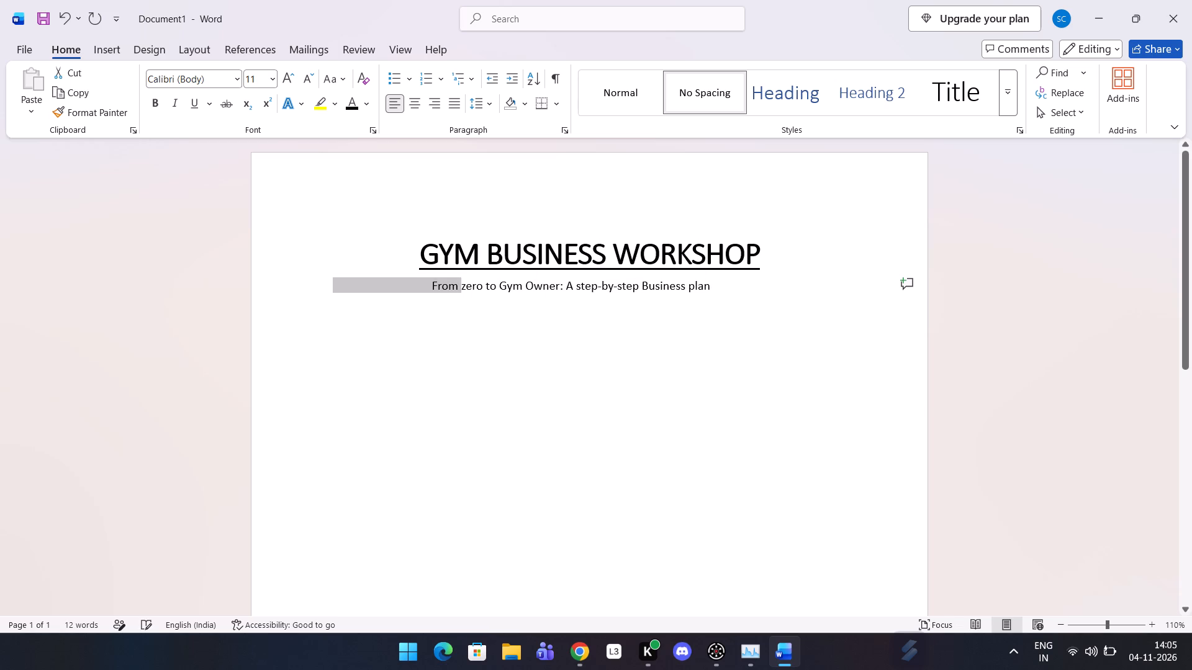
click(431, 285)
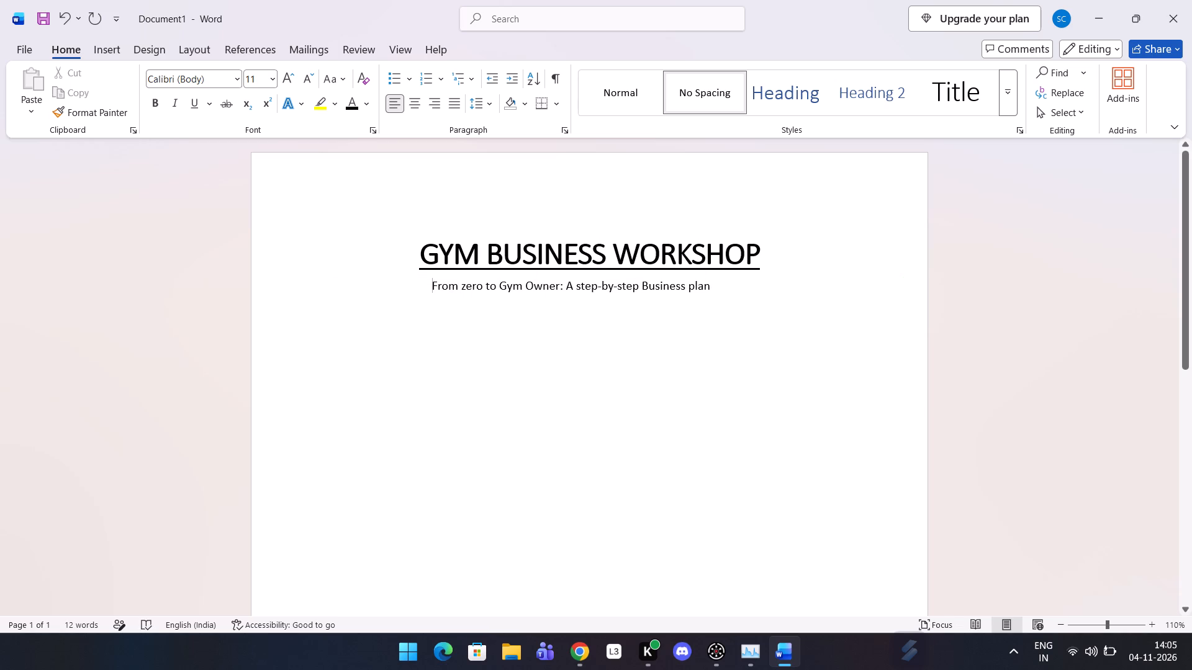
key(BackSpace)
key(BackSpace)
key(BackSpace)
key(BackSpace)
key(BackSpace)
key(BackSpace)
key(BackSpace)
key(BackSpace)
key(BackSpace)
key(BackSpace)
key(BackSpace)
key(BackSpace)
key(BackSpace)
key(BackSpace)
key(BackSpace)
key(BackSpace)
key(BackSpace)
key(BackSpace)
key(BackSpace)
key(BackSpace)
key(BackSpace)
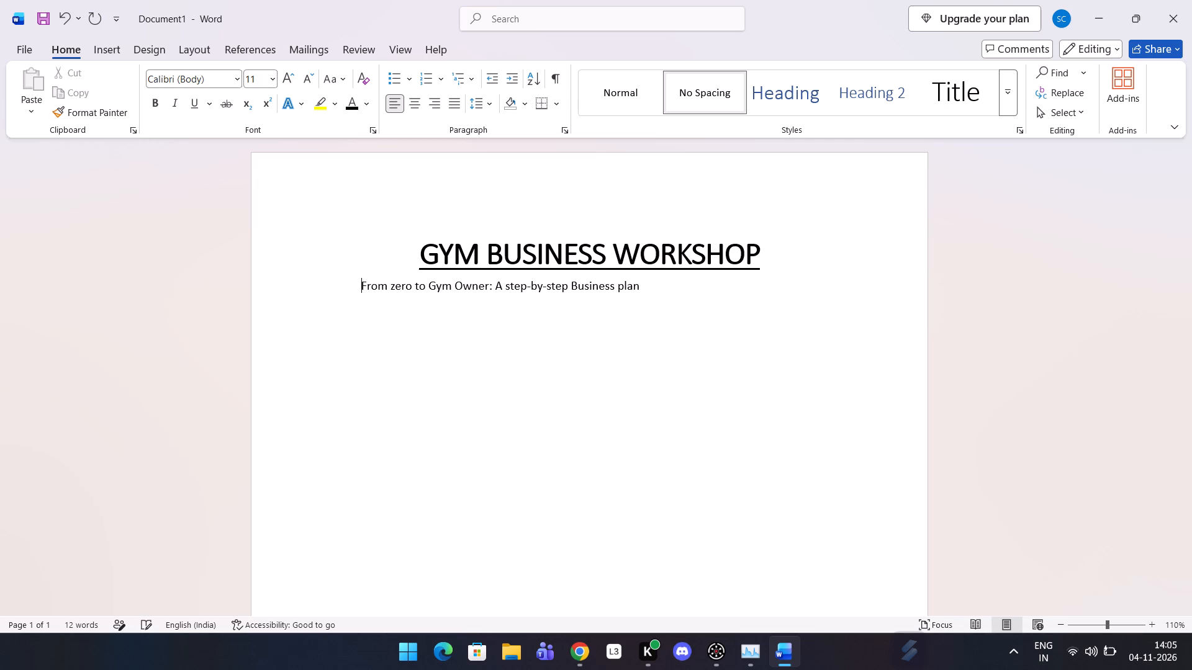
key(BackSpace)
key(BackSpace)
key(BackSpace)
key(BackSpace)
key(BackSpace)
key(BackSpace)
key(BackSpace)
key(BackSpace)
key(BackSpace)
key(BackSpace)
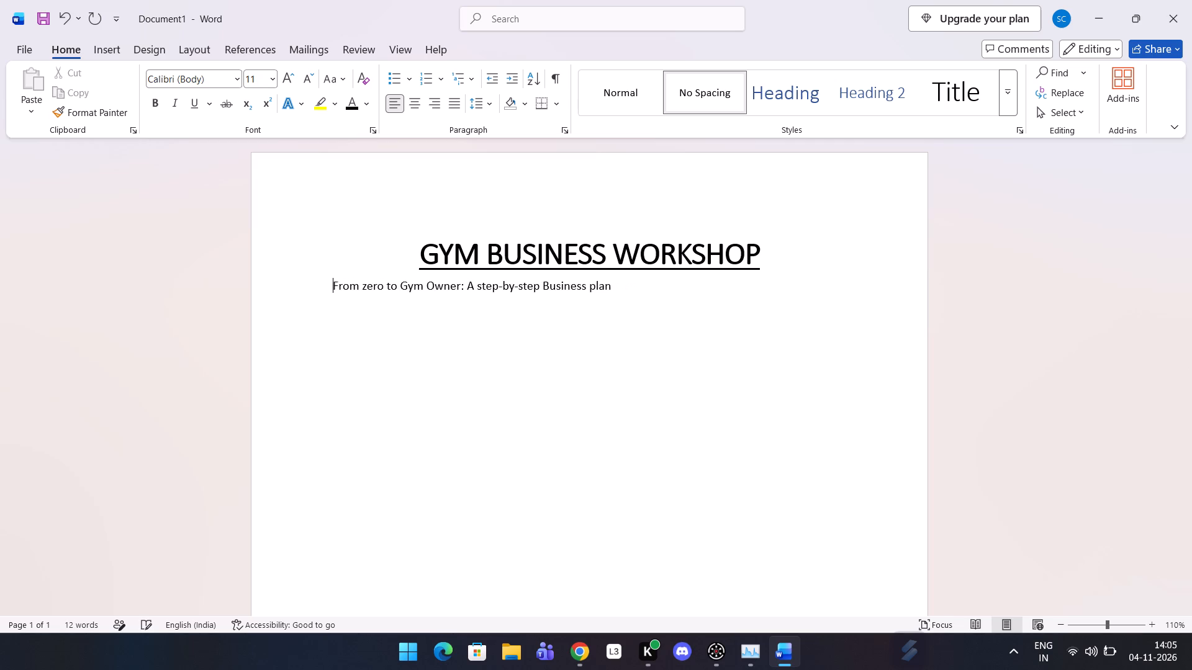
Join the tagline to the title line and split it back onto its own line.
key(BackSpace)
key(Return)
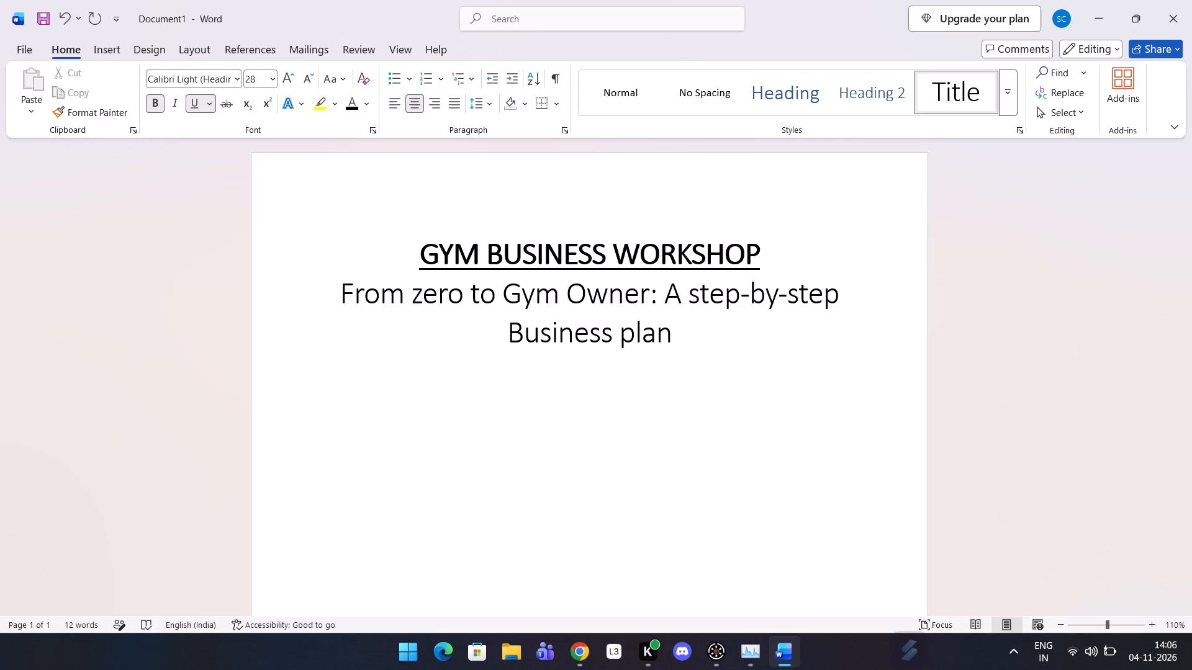
Apply the Heading 2 style to the whole tagline "From zero to Gym Owner: A step-by-step Business plan".
drag(338, 297, 661, 292)
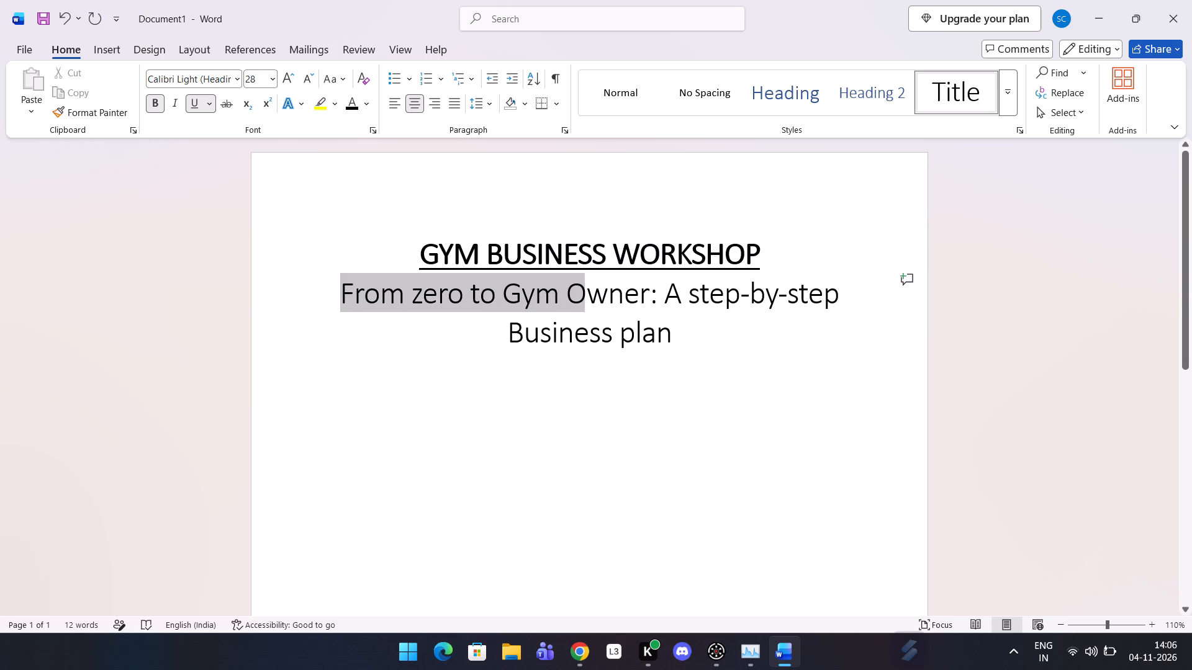
drag(661, 292, 792, 324)
click(852, 98)
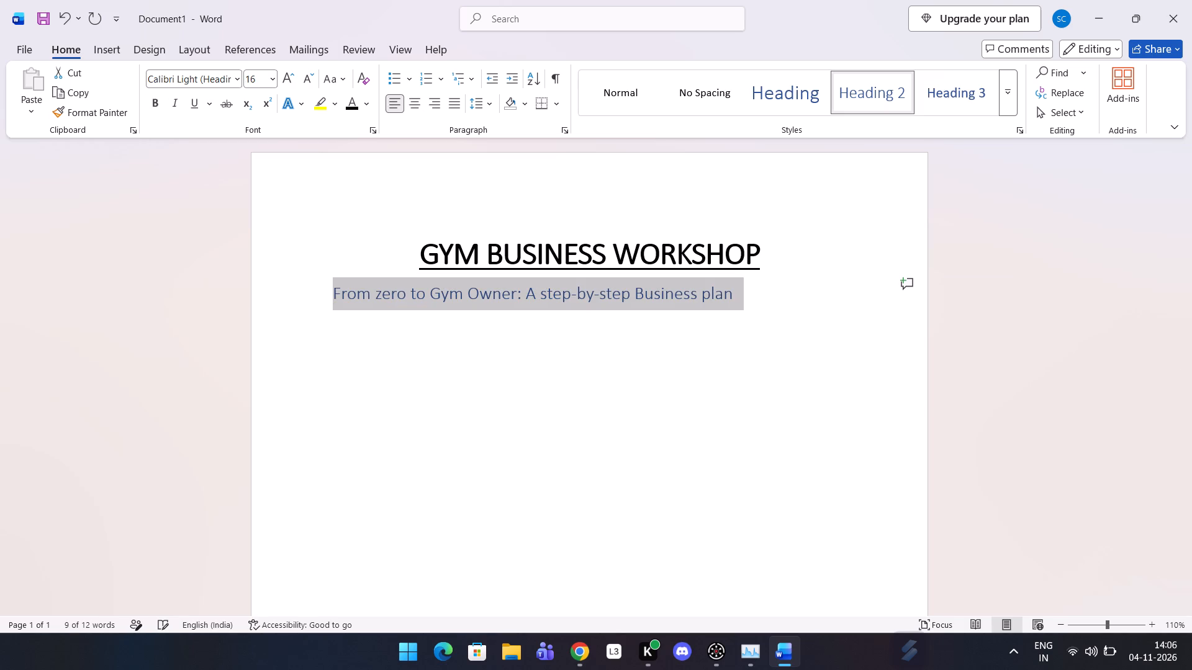
click(657, 462)
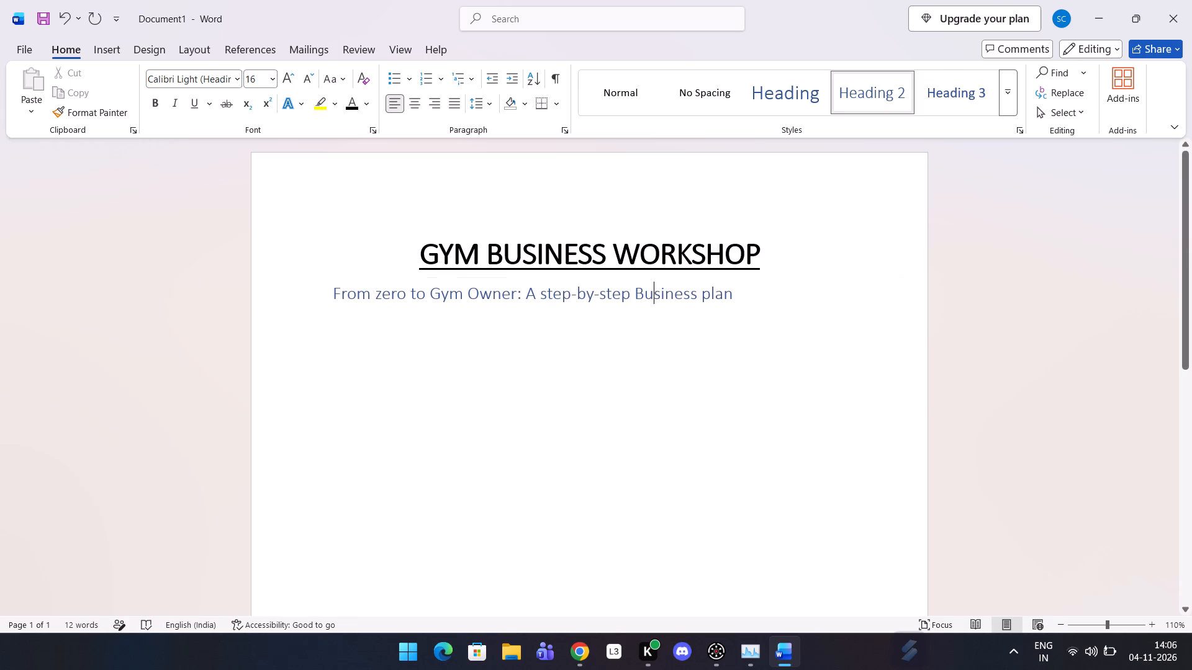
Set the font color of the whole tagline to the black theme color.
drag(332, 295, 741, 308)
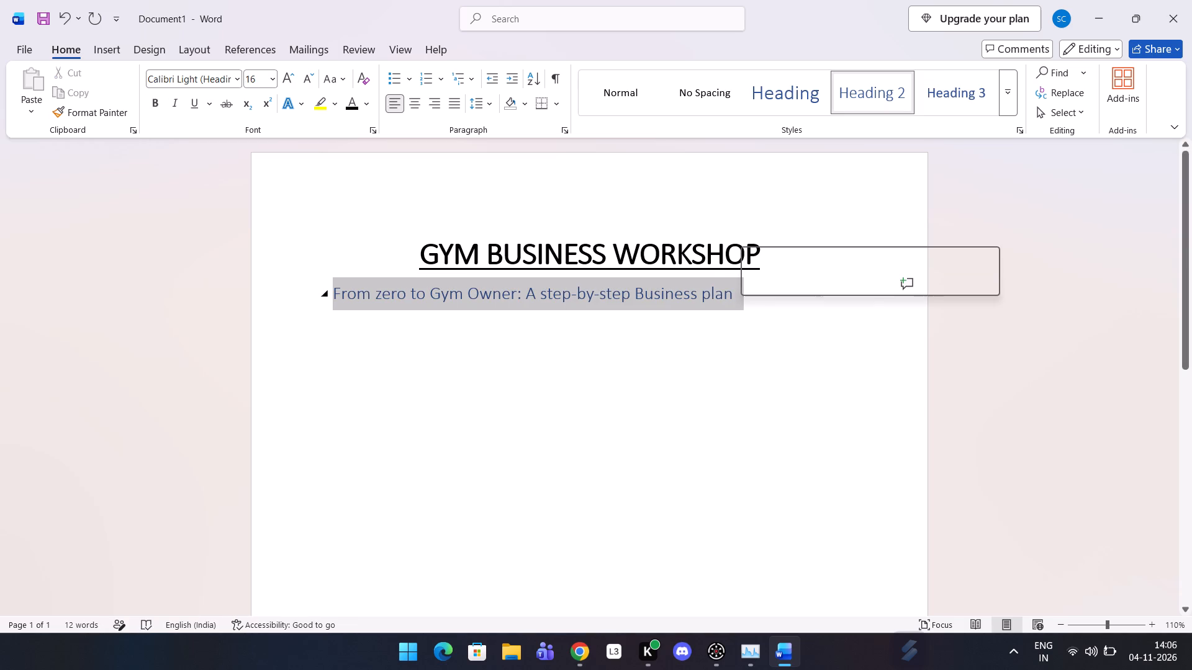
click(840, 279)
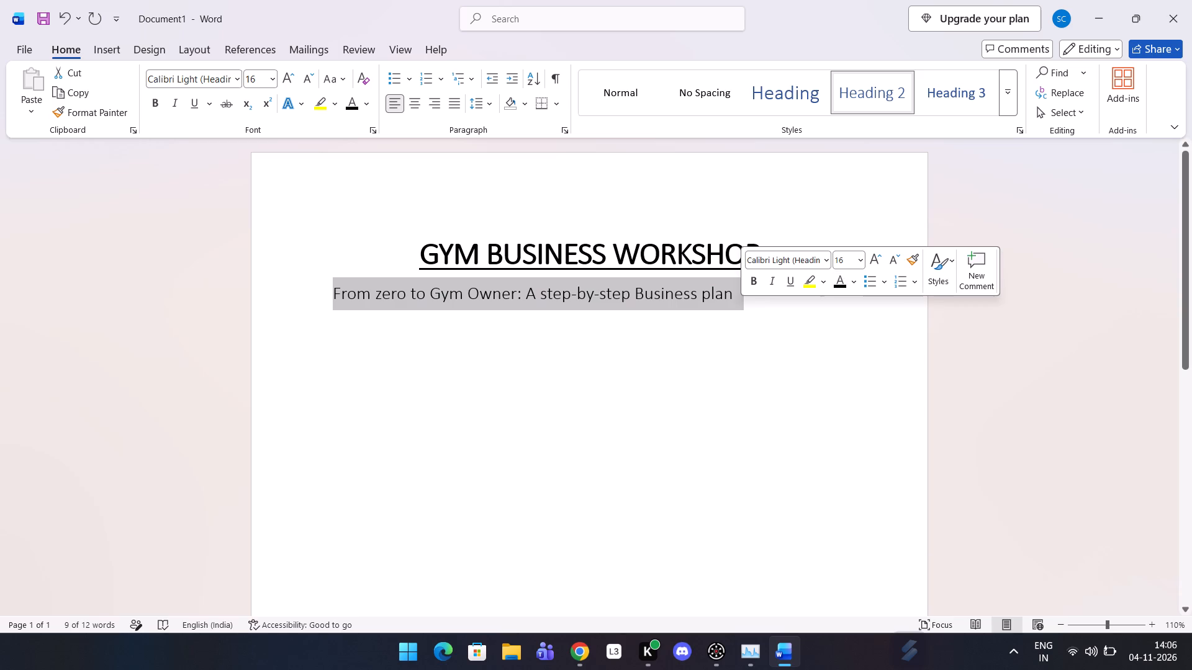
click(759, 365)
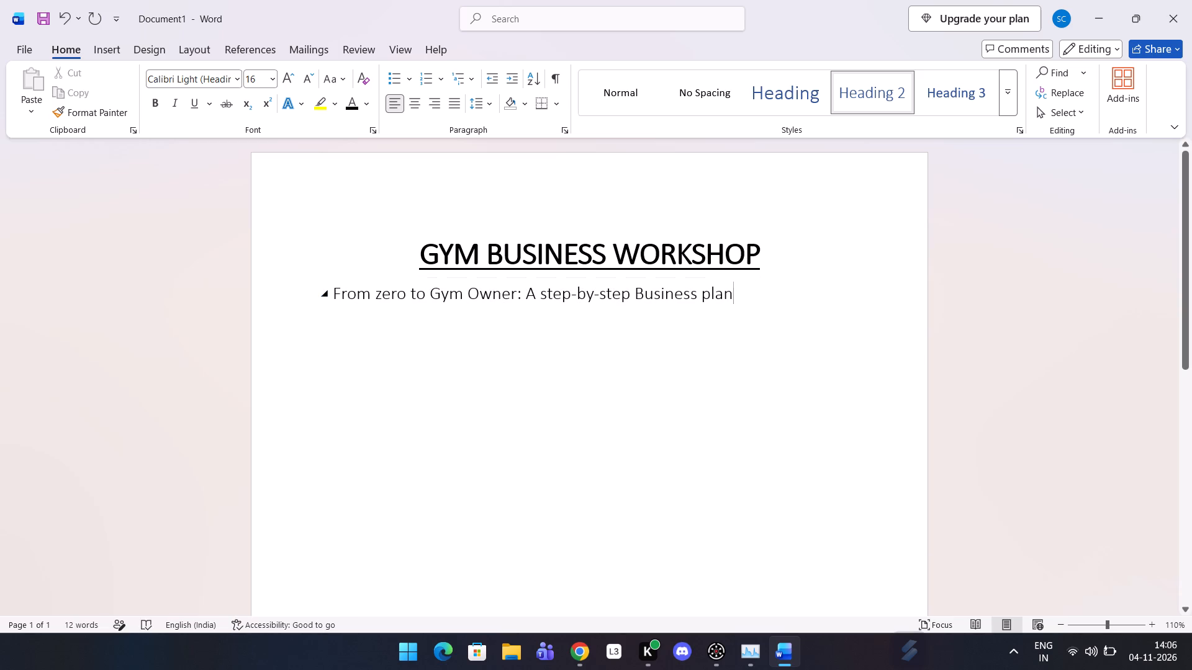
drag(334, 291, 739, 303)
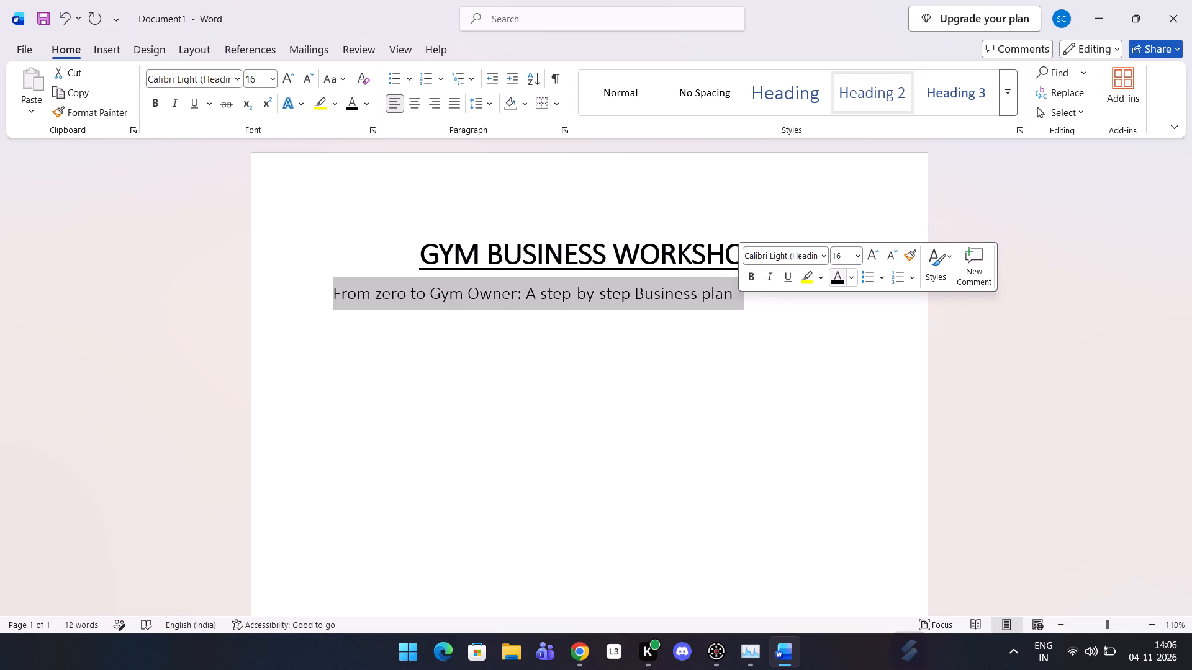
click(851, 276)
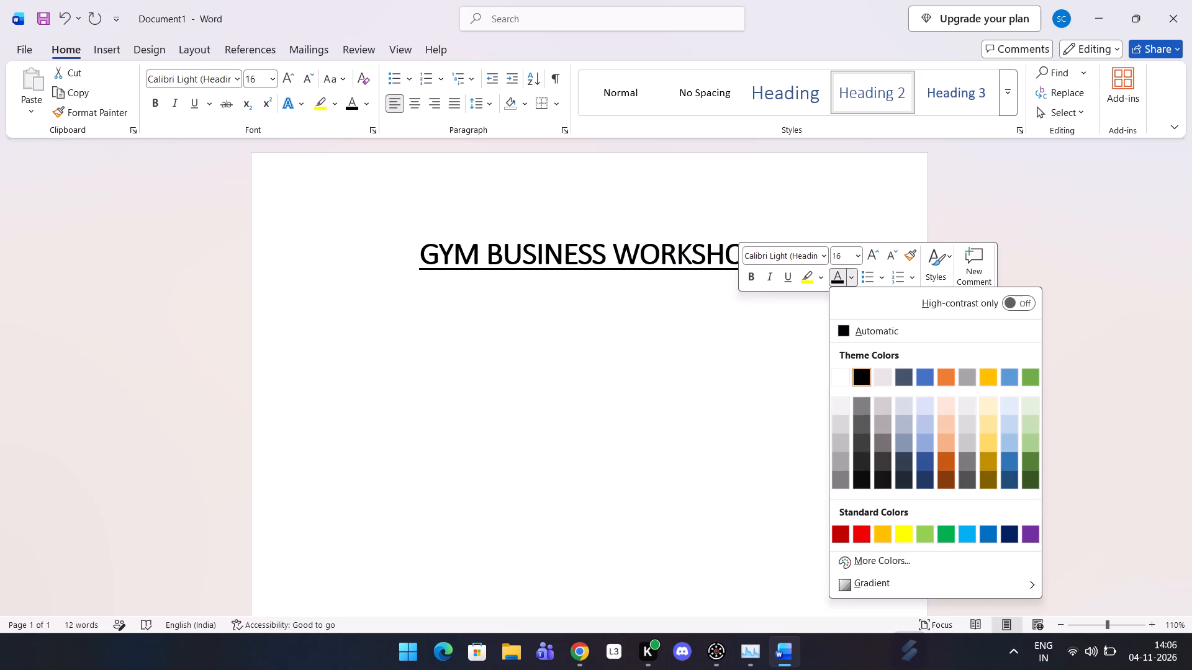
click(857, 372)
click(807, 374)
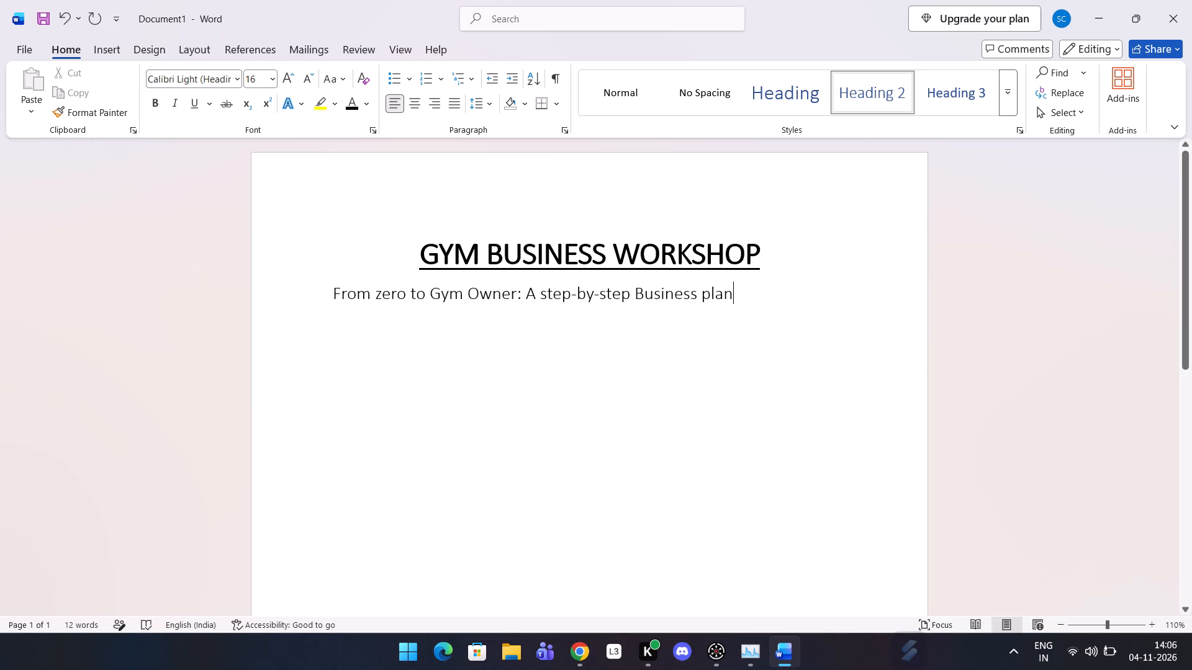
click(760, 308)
Make the whole tagline beneath the title bold.
drag(332, 297, 721, 286)
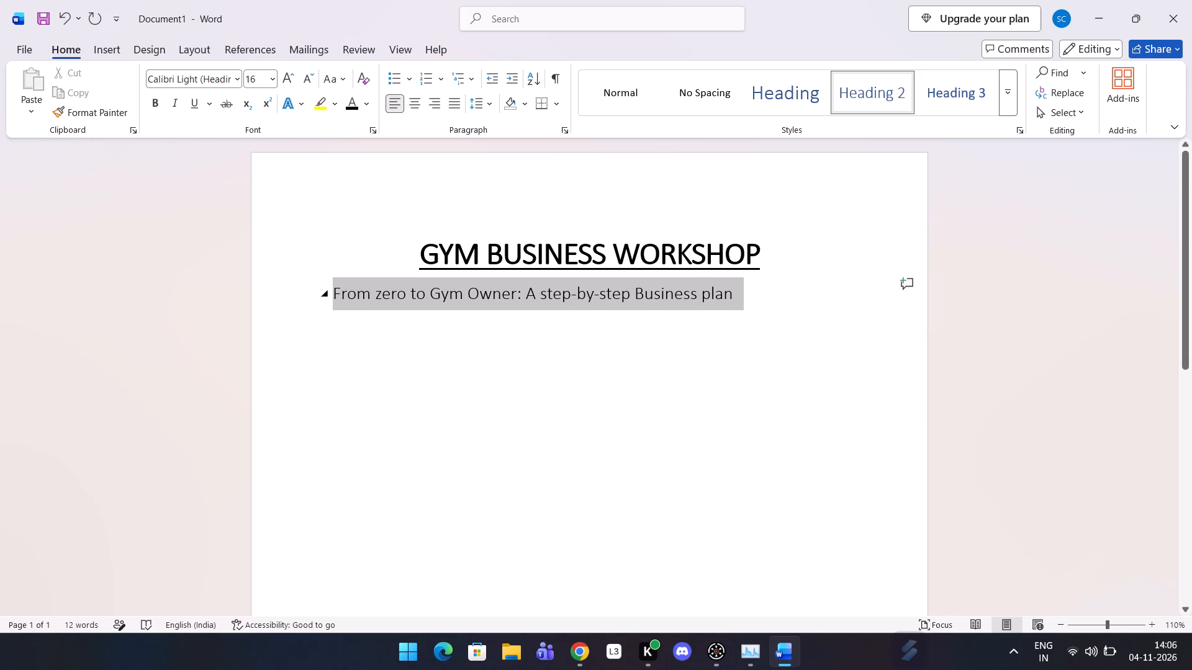
drag(721, 286, 727, 286)
click(745, 259)
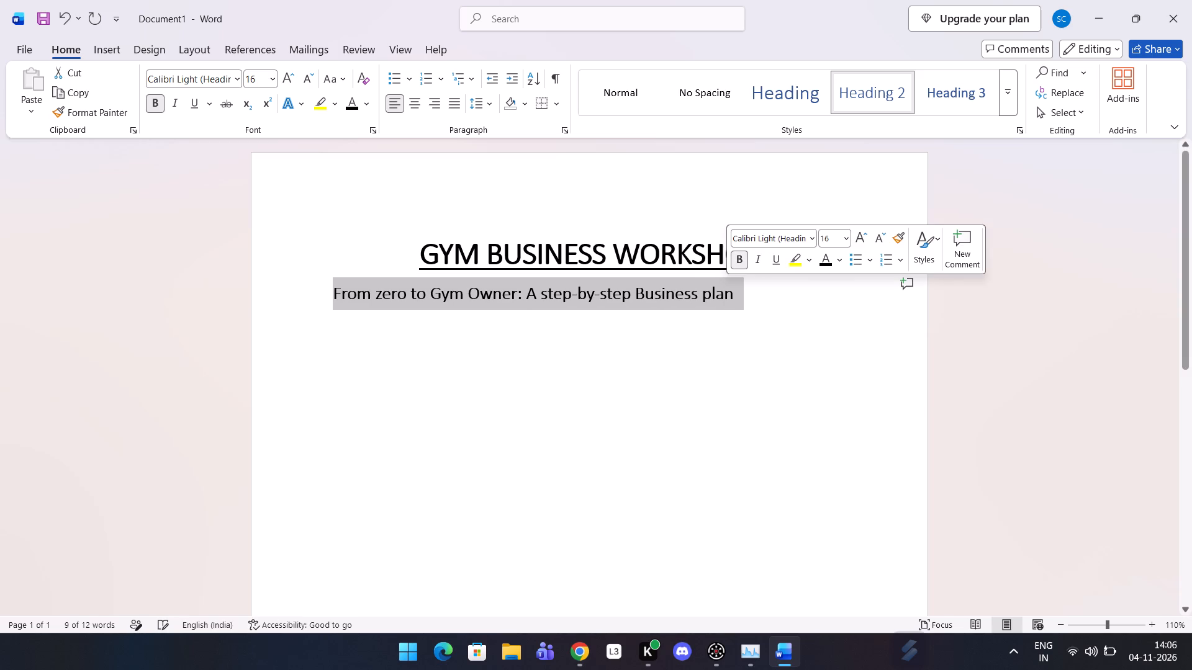
click(779, 386)
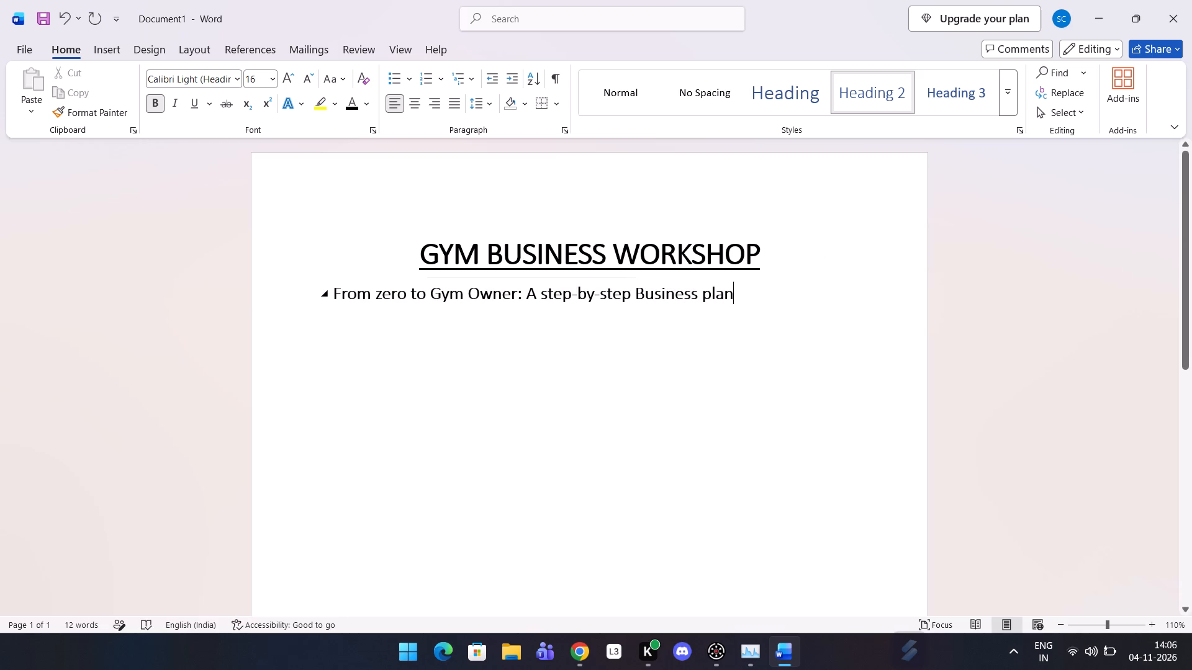
Center the tagline paragraph beneath the title.
drag(335, 292, 736, 315)
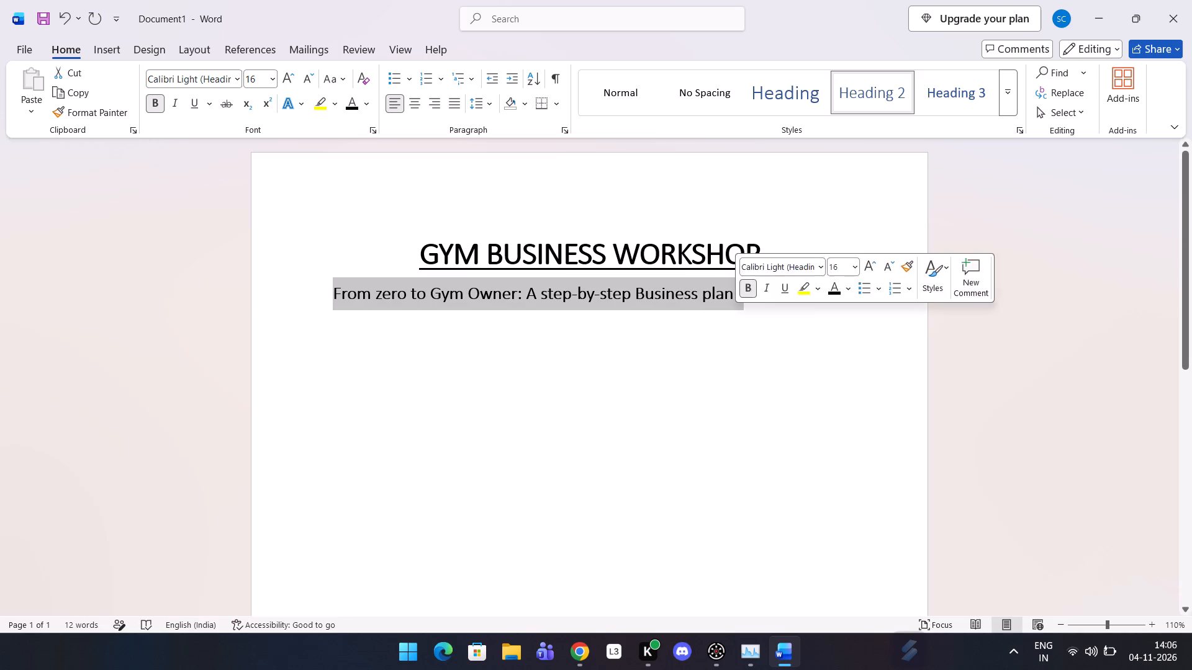
click(411, 103)
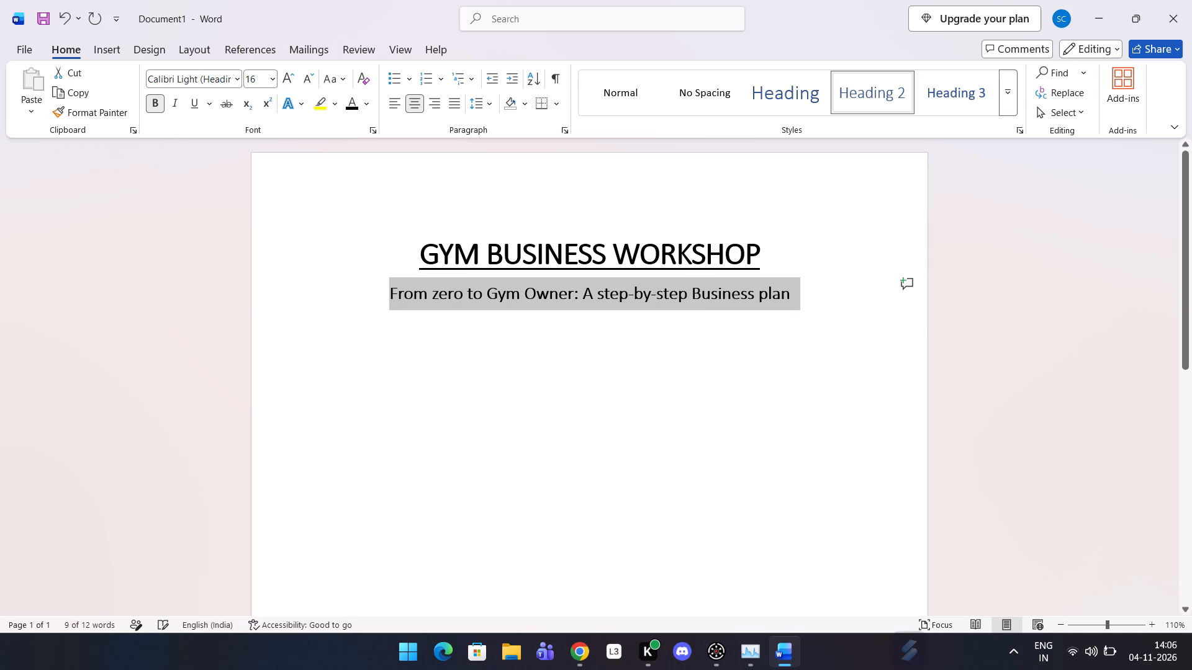
click(577, 391)
scroll(577, 391, up, 1)
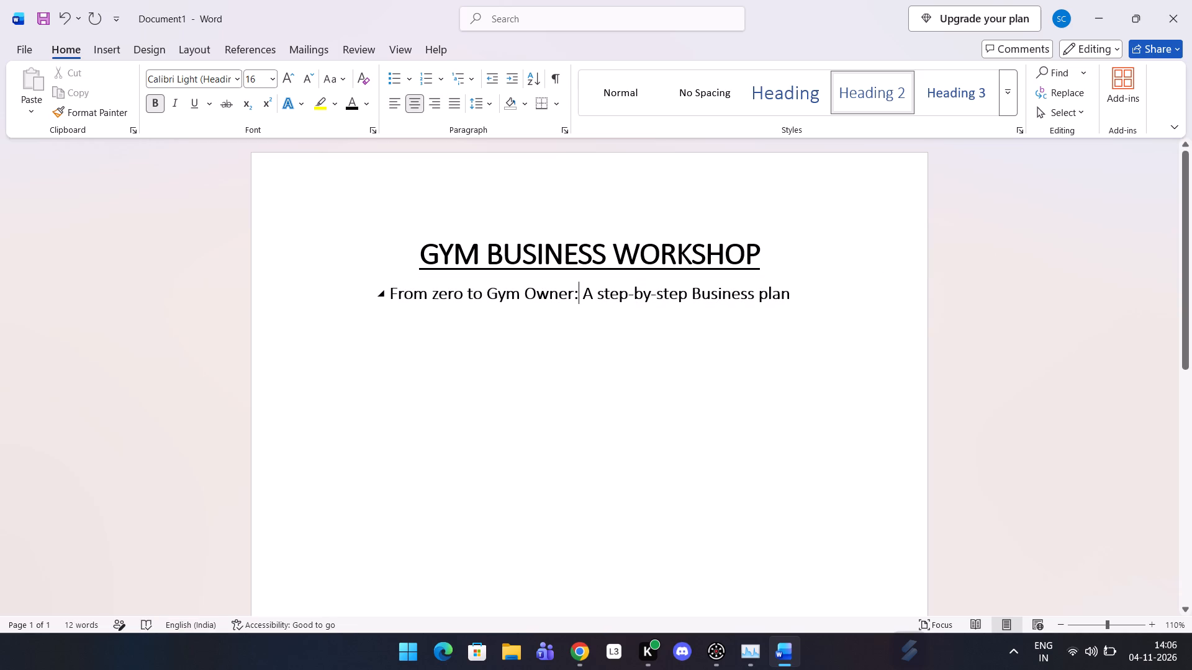
Set the font color of the whole tagline to the standard color red.
drag(388, 294, 779, 318)
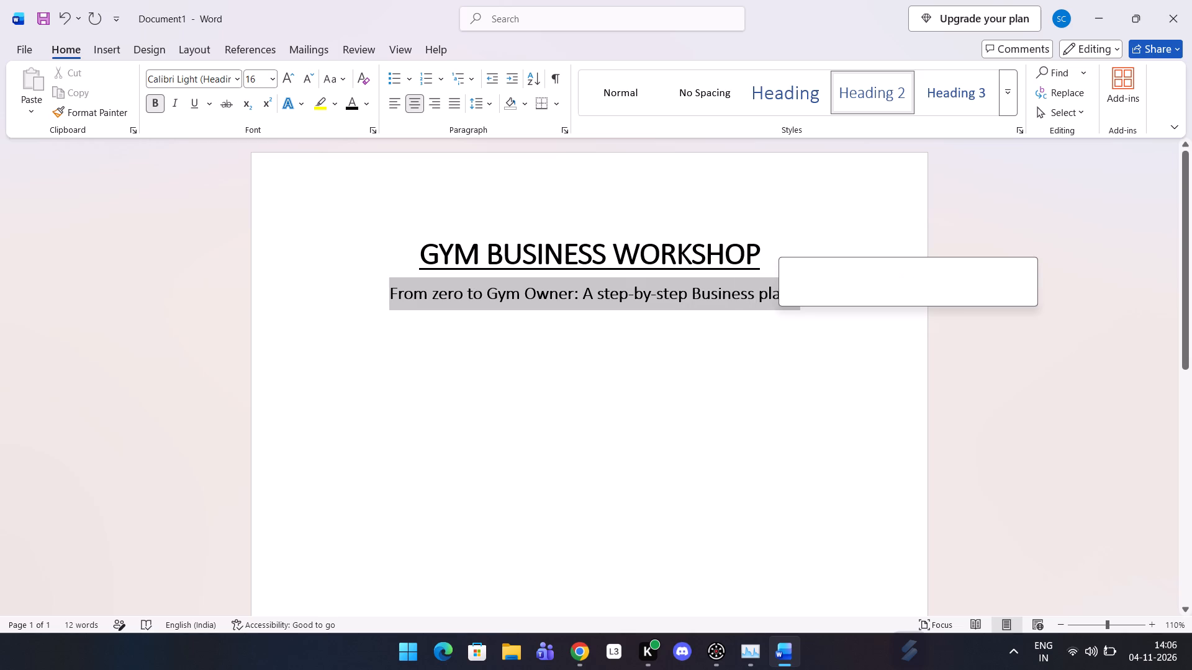
click(893, 289)
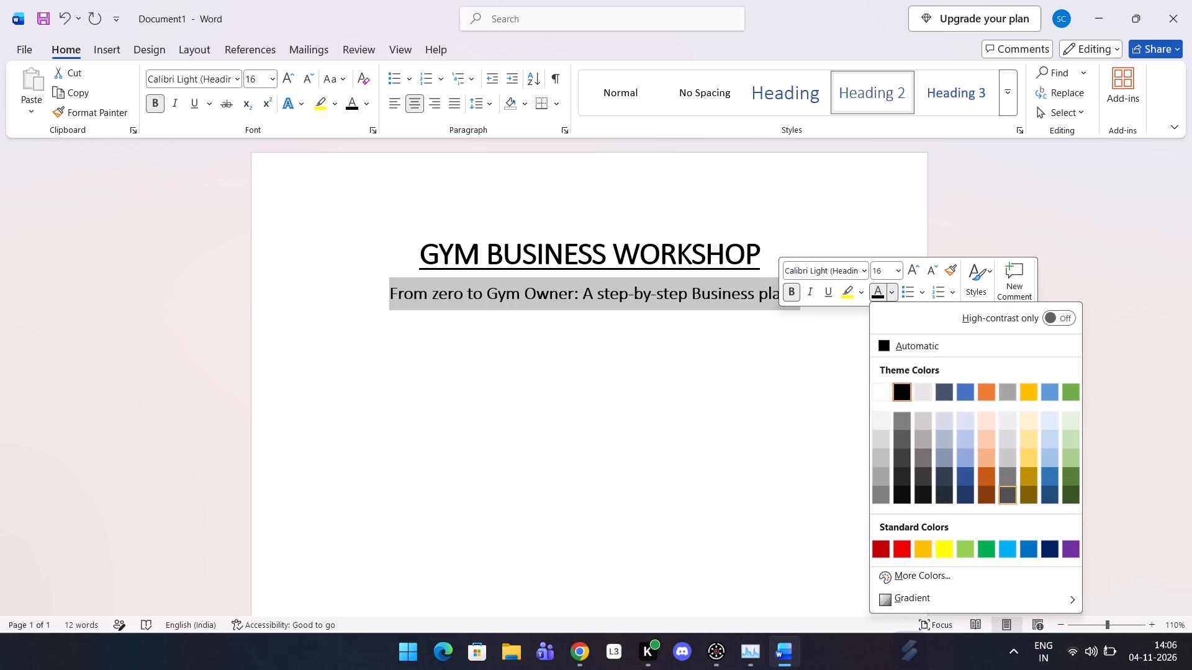
click(903, 546)
click(619, 400)
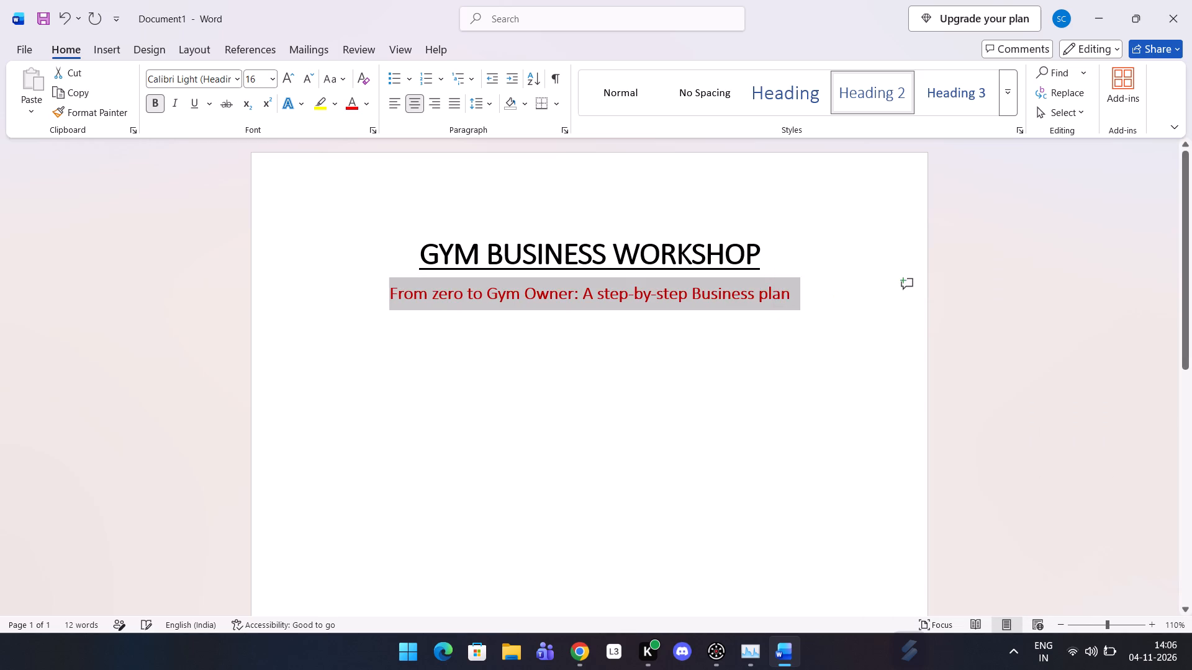
Add a new line below the red tagline with the label "Workshop duration:".
click(801, 292)
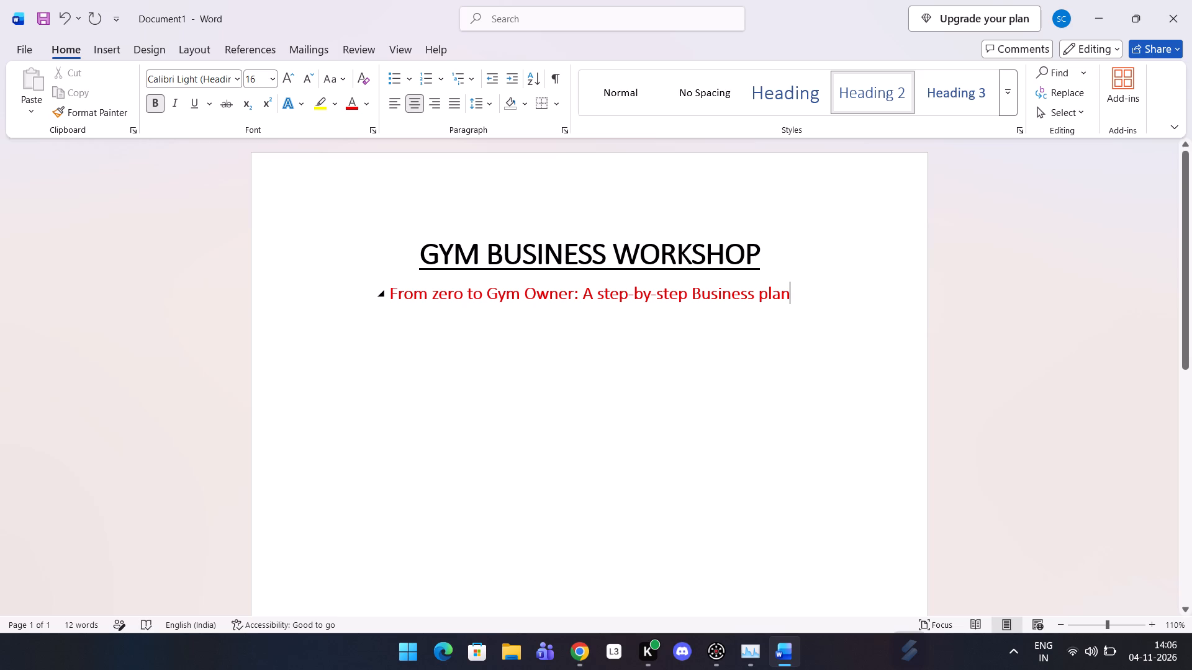
key(Return)
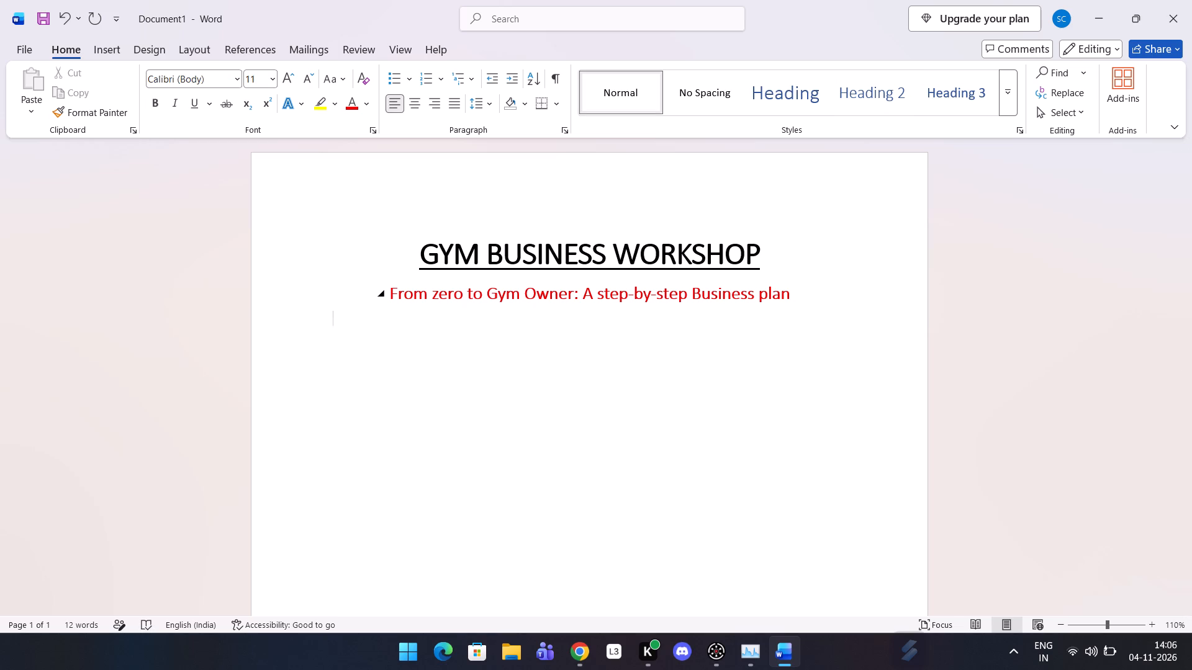
key(w)
text(ork)
text(shop)
key(space)
text(duration)
text(:)
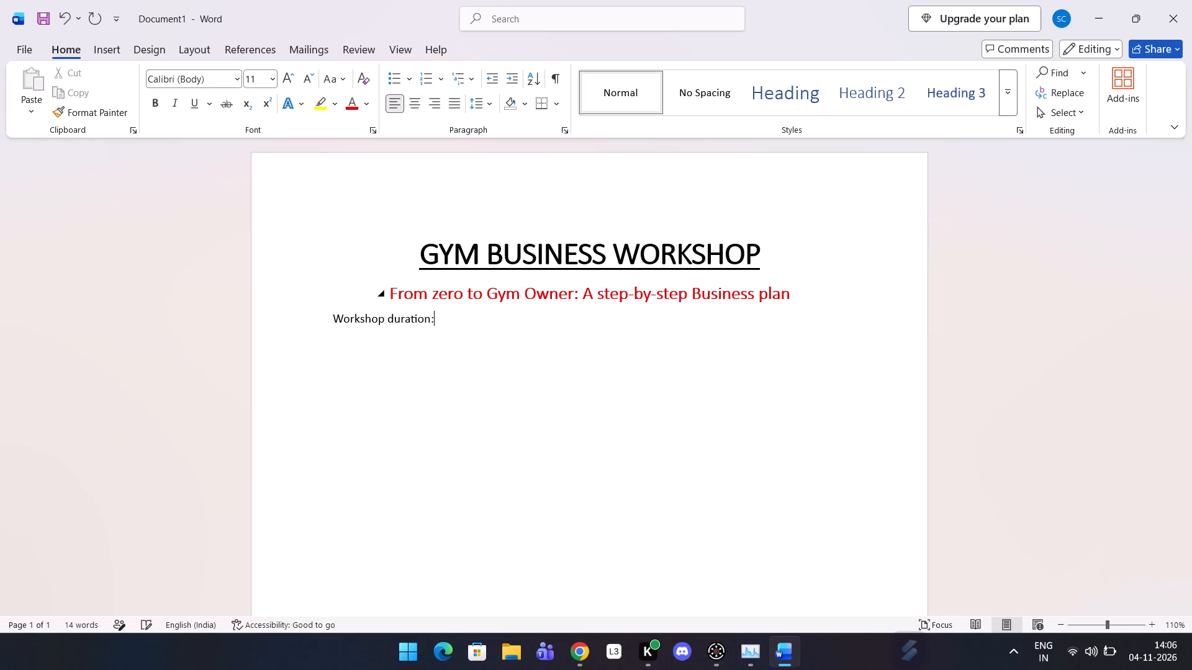
Enter "30 – 40 minutes" as the value after the workshop duration label.
key(space)
text(40 -)
key(space)
key(BackSpace)
key(BackSpace)
key(BackSpace)
key(BackSpace)
key(BackSpace)
text(30-)
key(BackSpace)
key(space)
text(0)
key(space)
key(BackSpace)
key(BackSpace)
text(-)
key(space)
text(40)
key(space)
text(minutes)
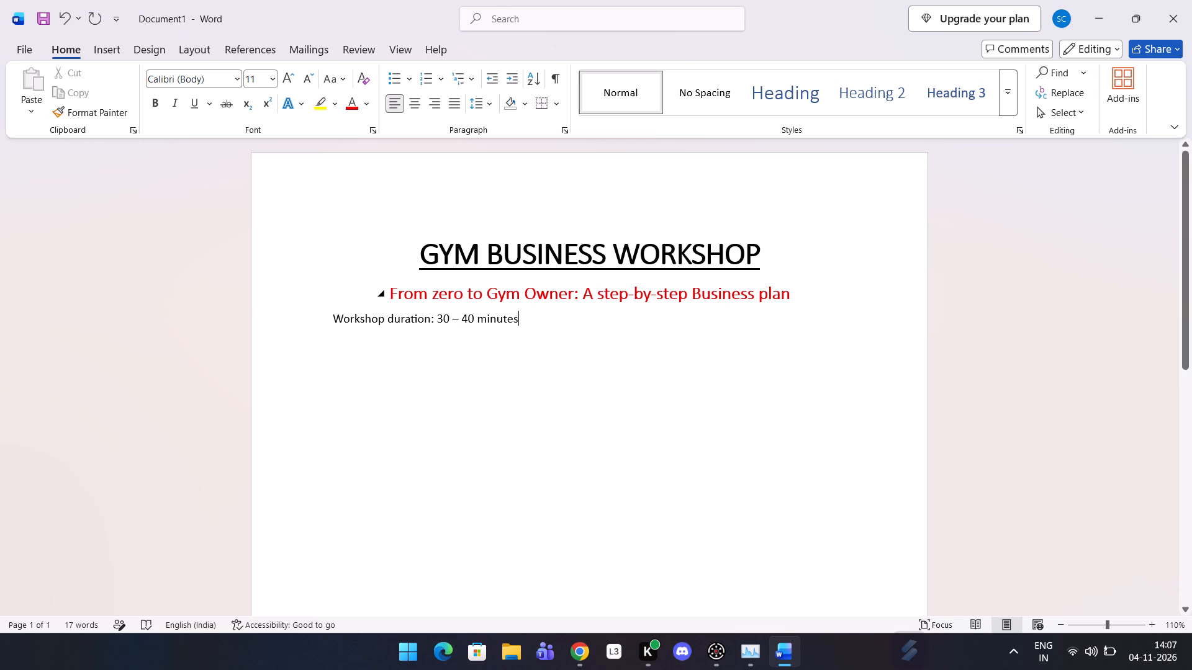
Add a new line below the workshop duration with the label "Target audience:".
click(542, 326)
key(Return)
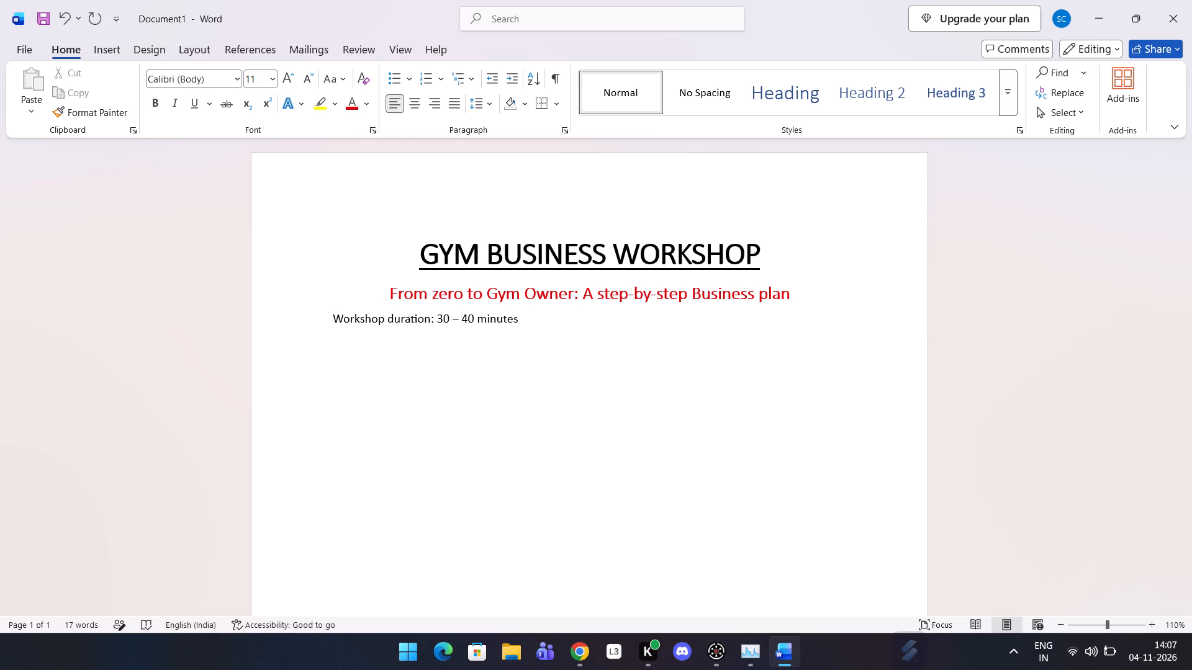
text(arge)
text(t)
key(space)
key(s)
key(BackSpace)
text(au)
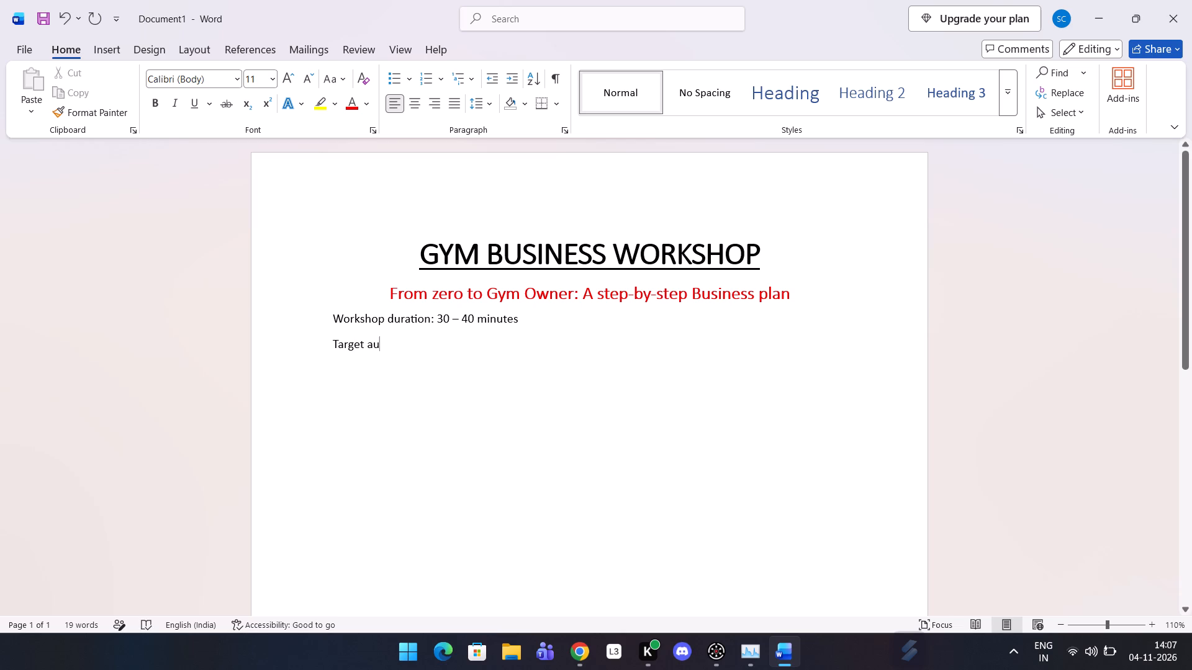
text(dience)
text(:)
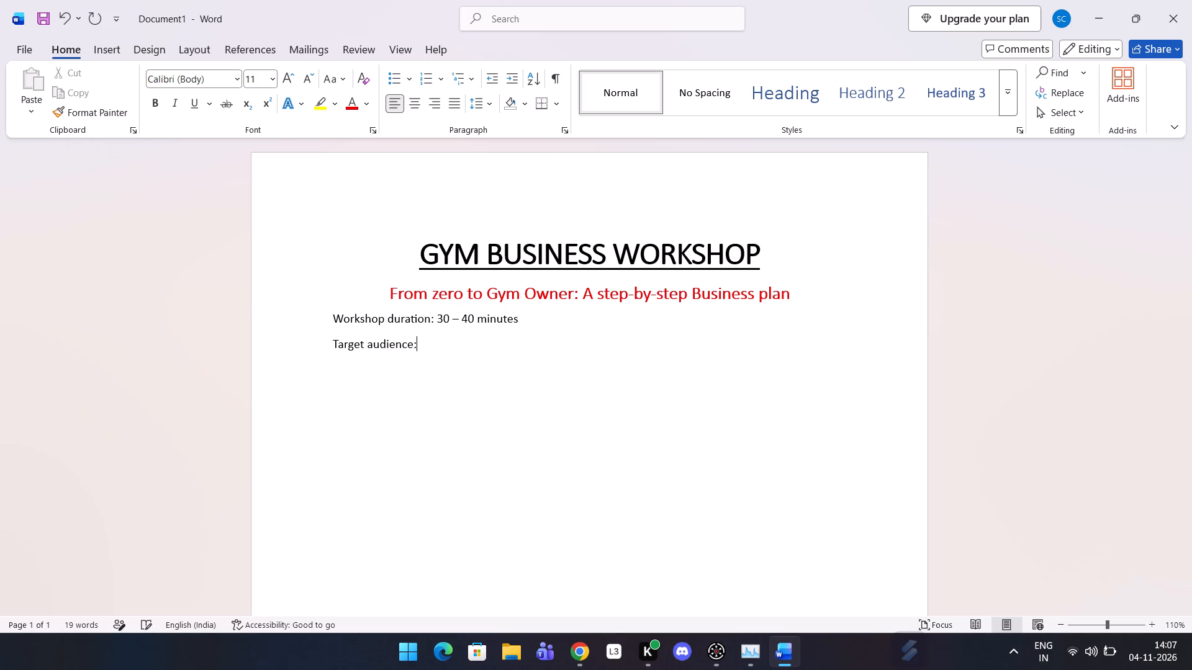
Enter the audience description after the target audience label, starting with "Beginners, aspiring enter".
key(space)
key(n)
key(BackSpace)
key(b)
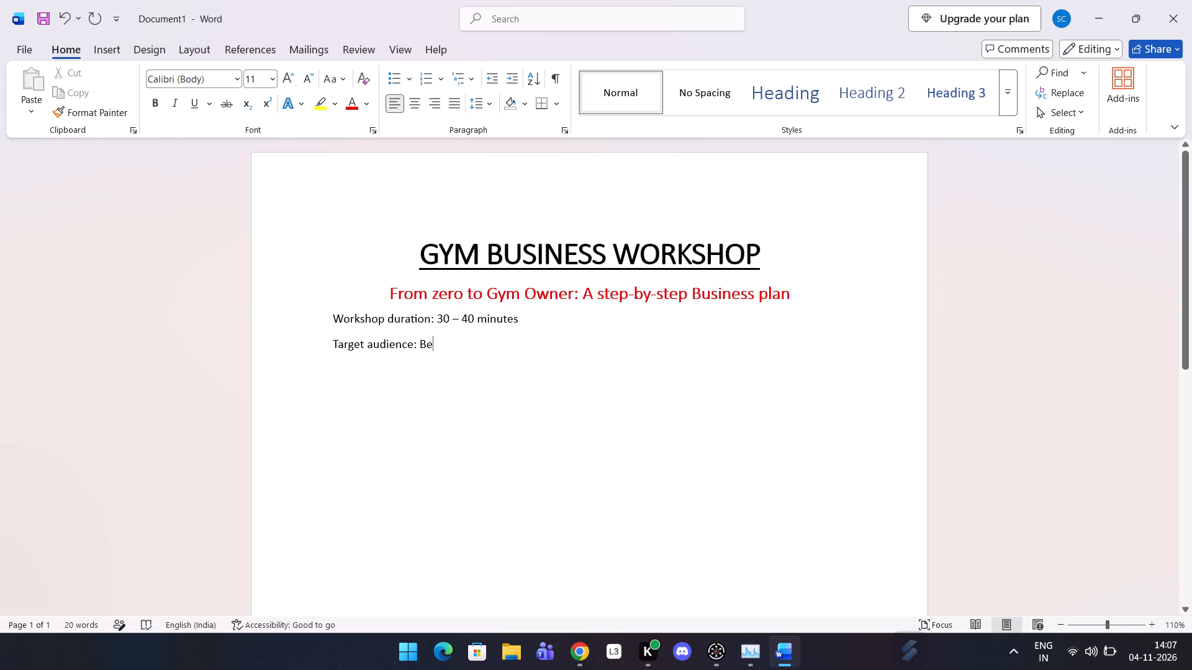
text(ginners)
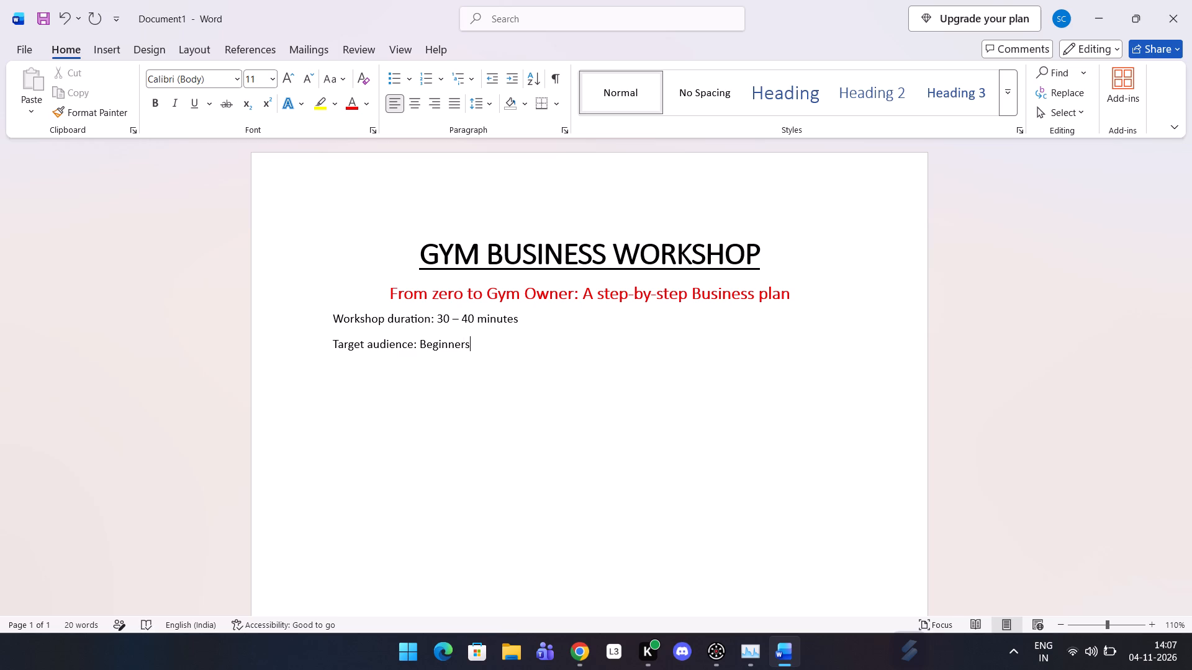
text(, aspirin)
key(g)
key(space)
text(en)
text(ter)
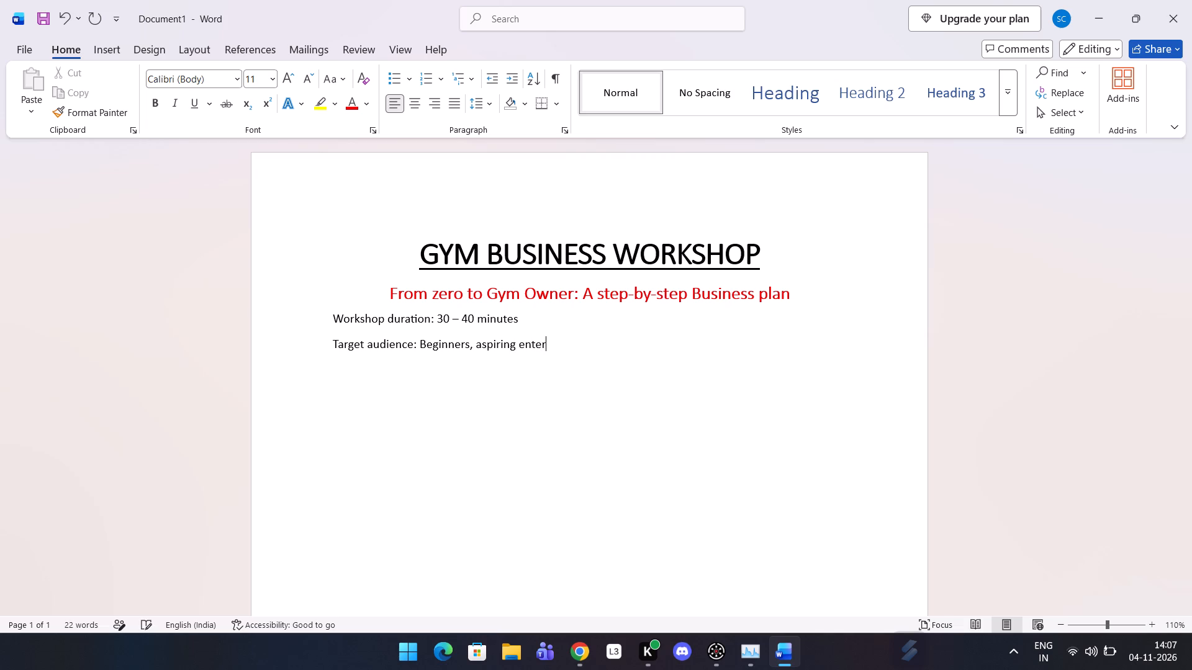
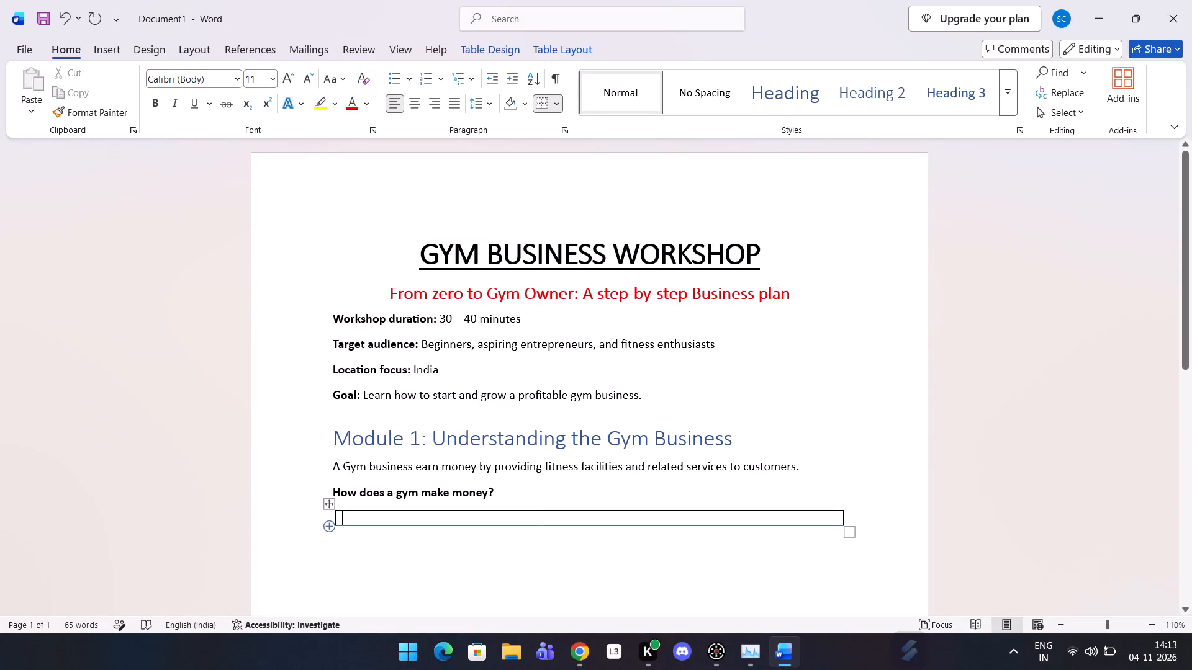
Add five rows to the two-column table below "How does a gym make money?".
click(332, 524)
click(332, 524)
click(332, 524)
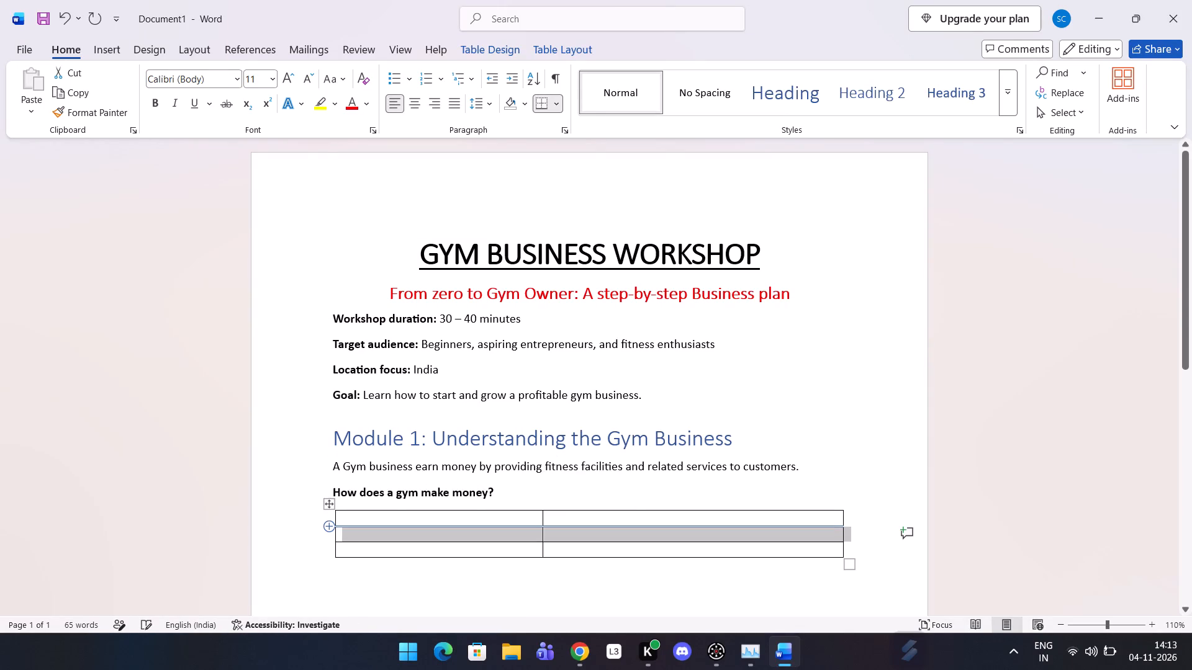
click(332, 524)
click(332, 524)
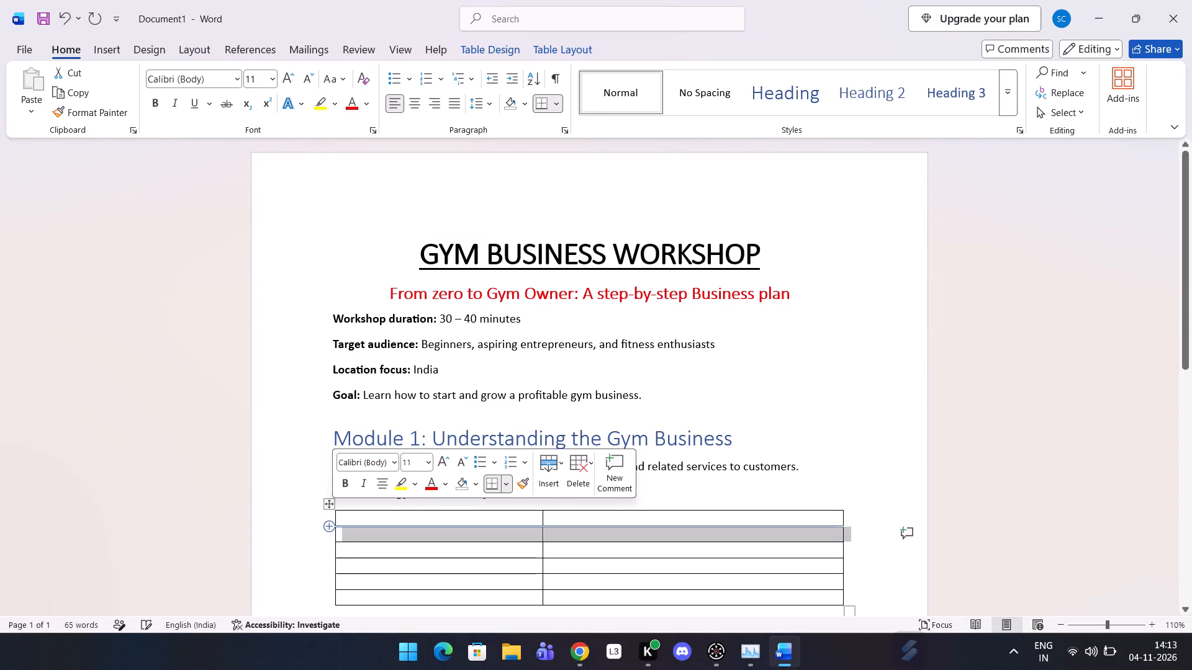
Shade the table's entire first row light grey.
drag(384, 515, 619, 511)
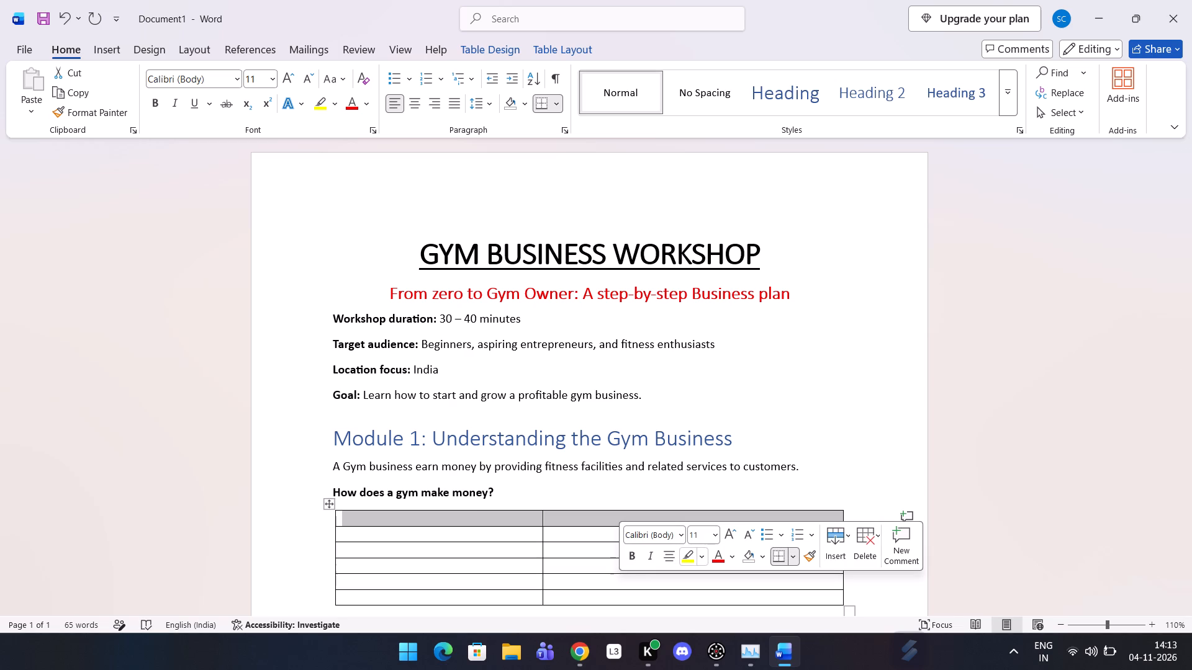
click(689, 555)
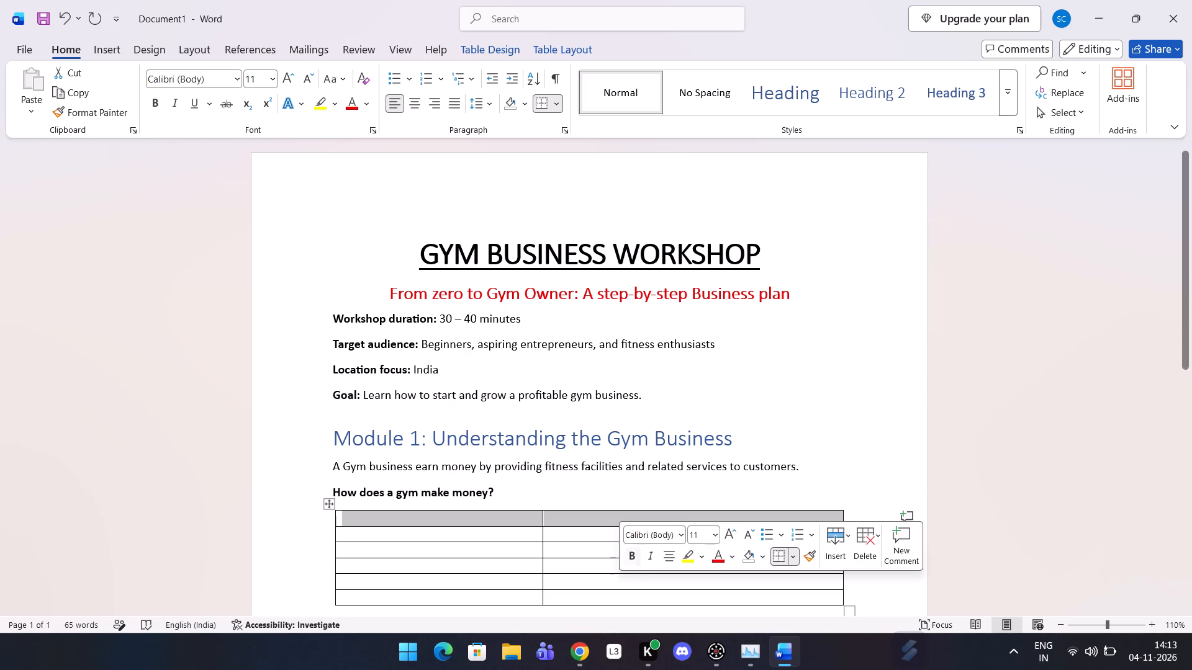
click(762, 552)
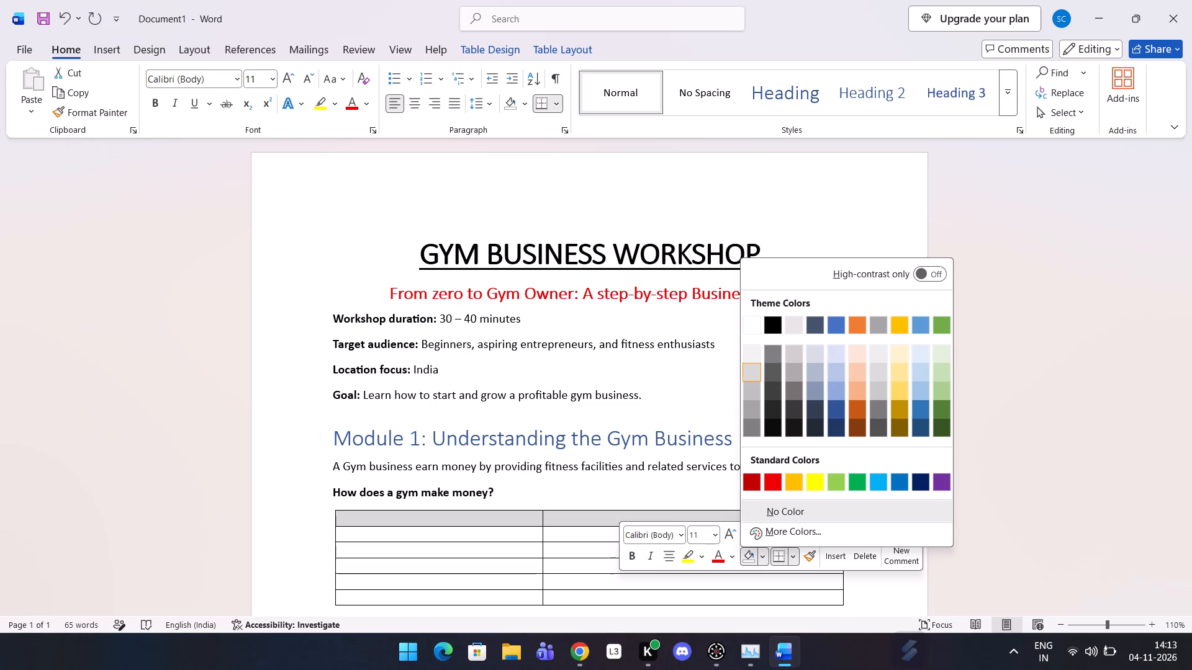
click(758, 375)
Enter the table's column headings "Revenue source" and "Example" in the shaded row.
click(375, 515)
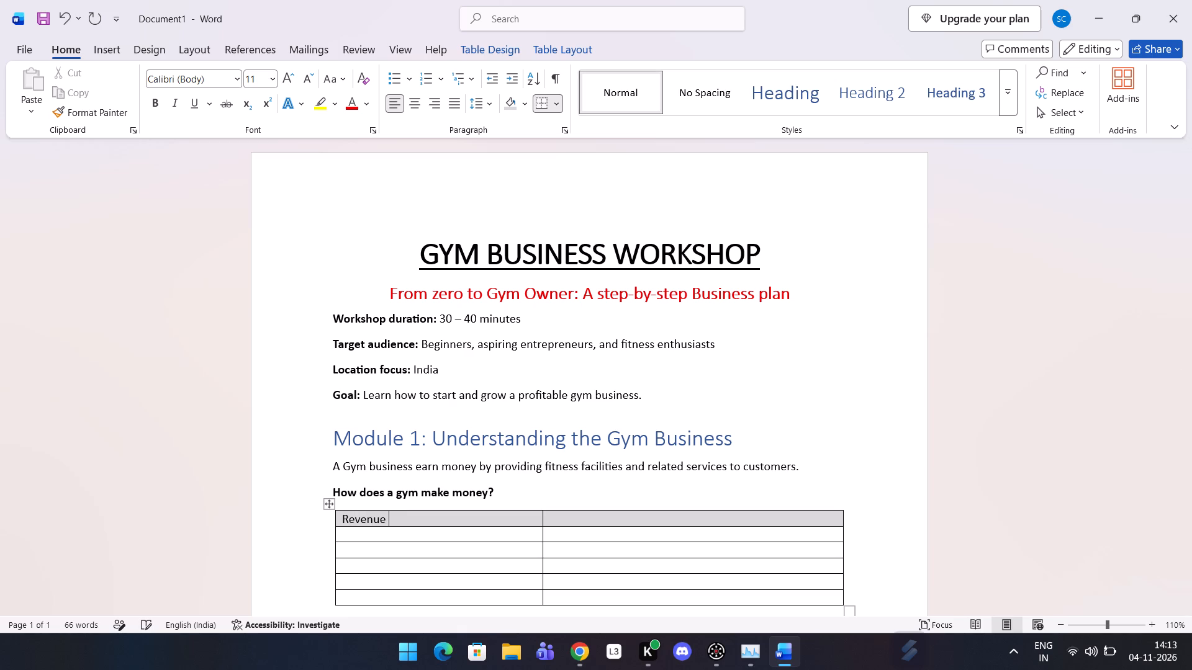
text(source)
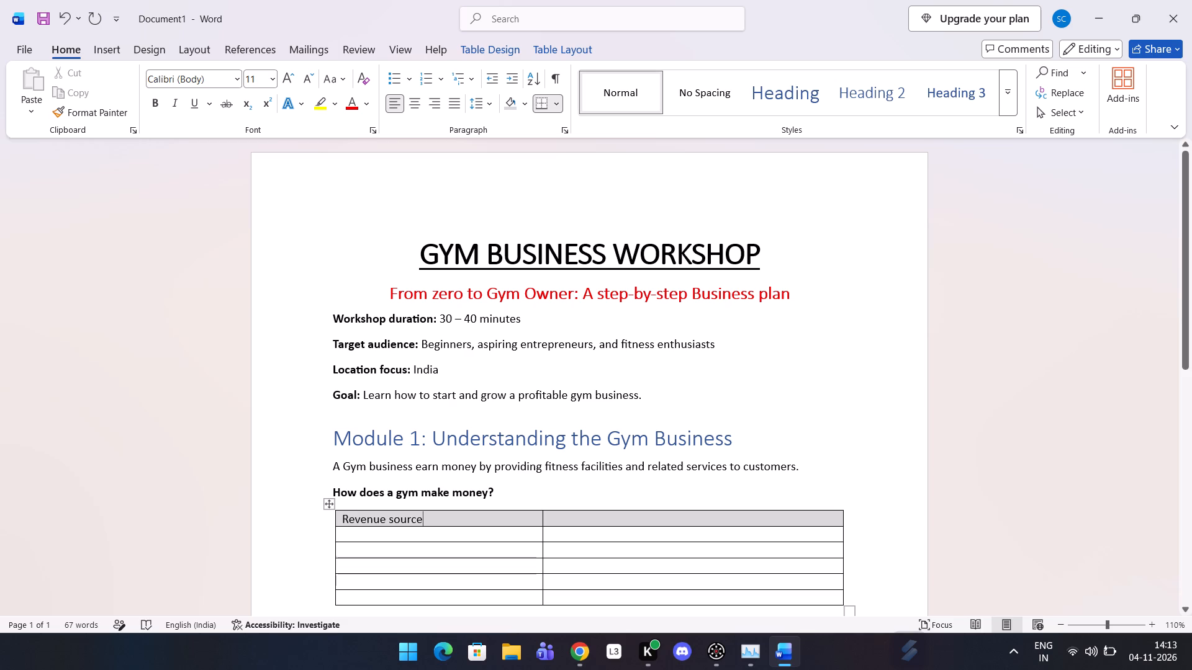
click(576, 521)
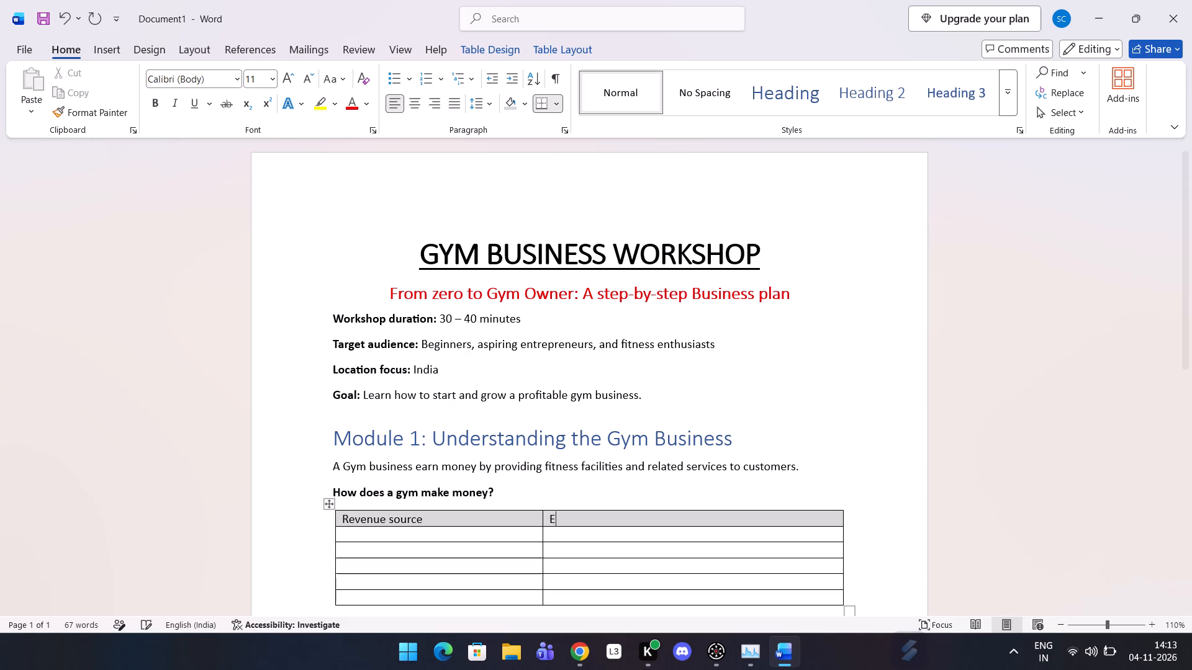
text(xample)
Enter "Monthly memberships" as the first revenue source below the header row.
click(407, 535)
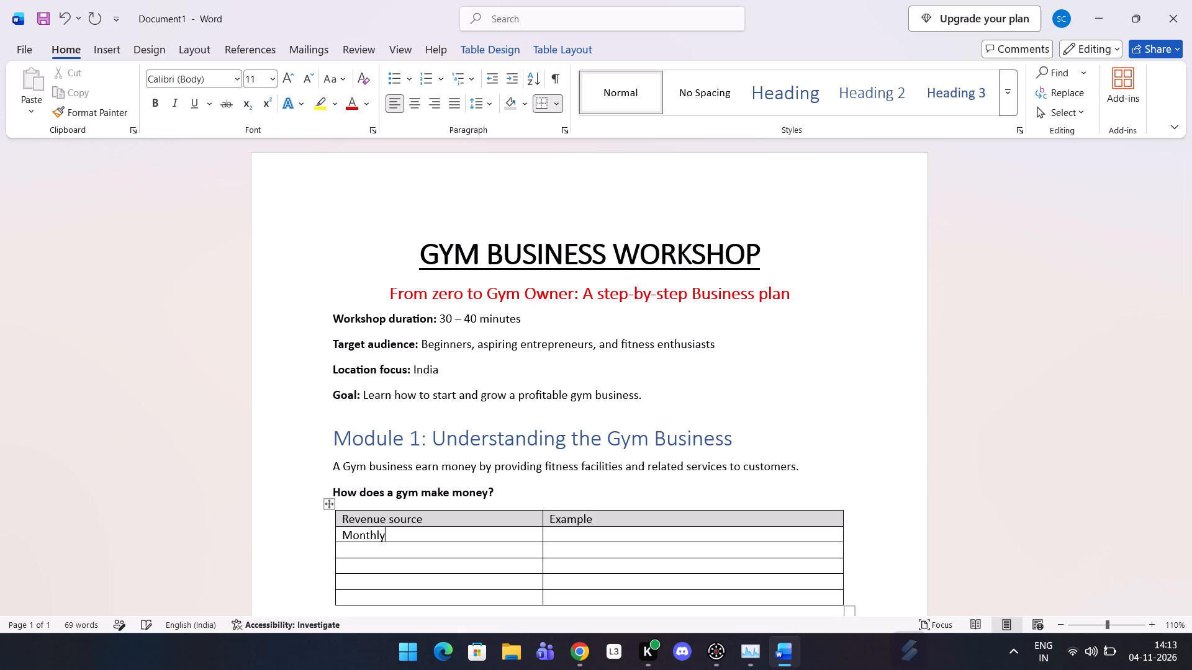
key(space)
text(membershipo)
key(BackSpace)
key(BackSpace)
text(p)
key(space)
key(backslash)
key(BackSpace)
key(BackSpace)
key(s)
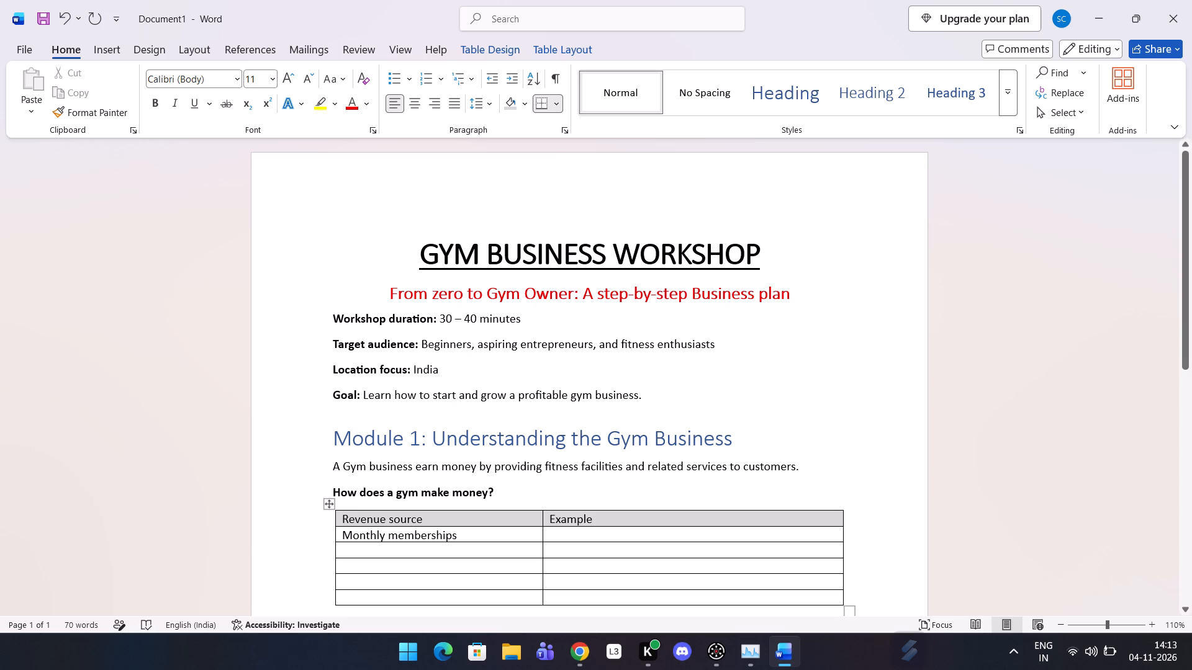
Enter "Customers pay ₹1000 per month" as the example for monthly memberships.
click(563, 536)
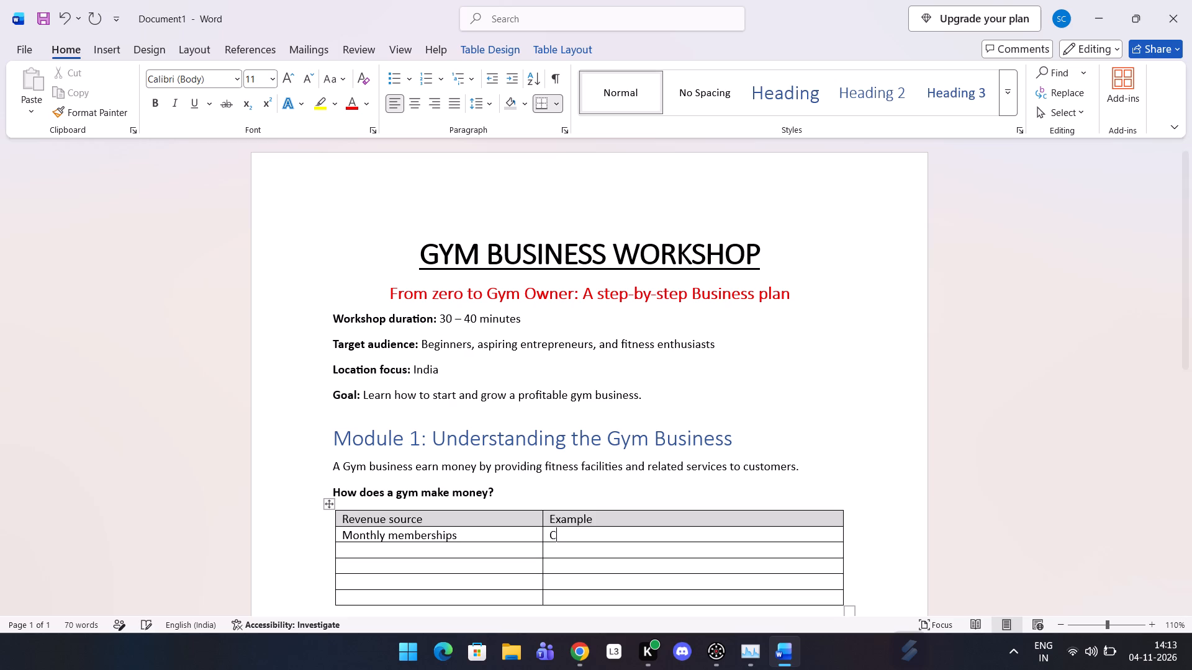
key(BackSpace)
key(BackSpace)
key(BackSpace)
text(ust)
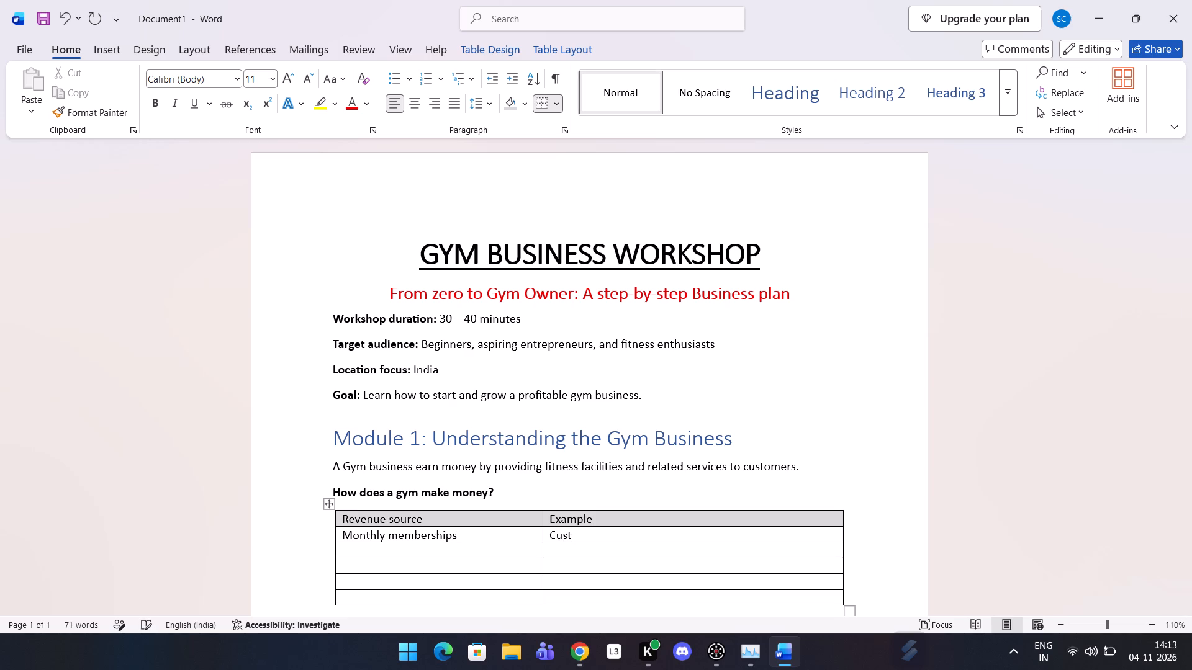
text(omers)
key(space)
text(pay)
key(space)
key(ctrl+alt+4)
text(100)
text(0 per)
key(space)
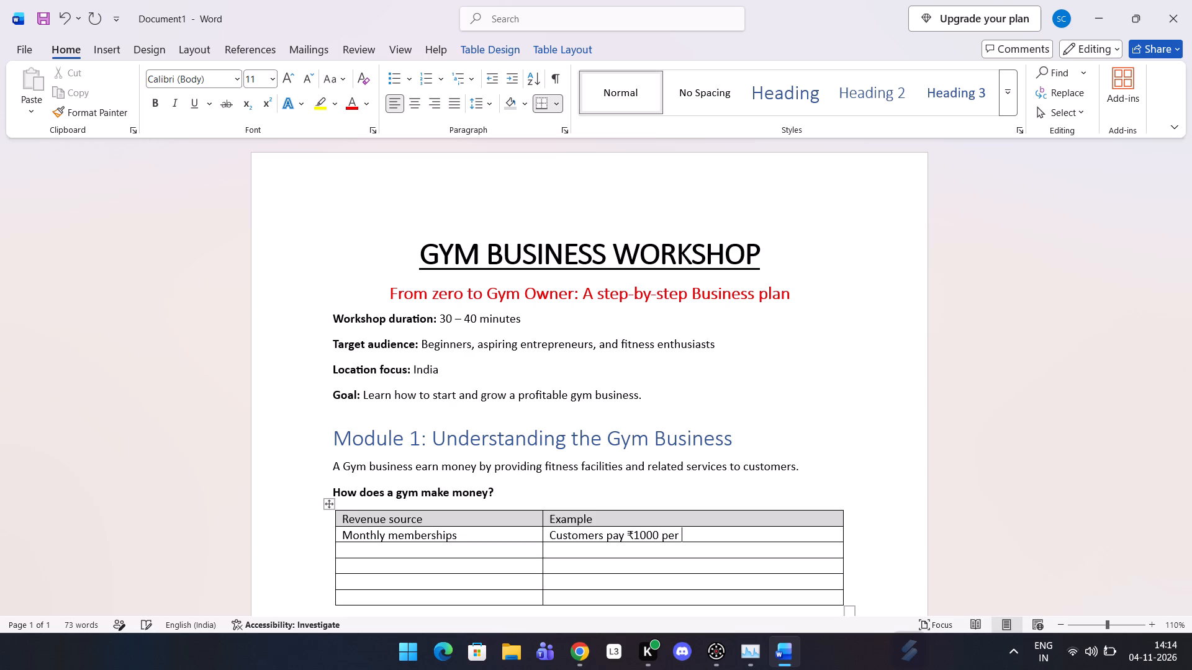
text(month)
Make the table's header row text, "Revenue source" and "Example", bold.
click(348, 550)
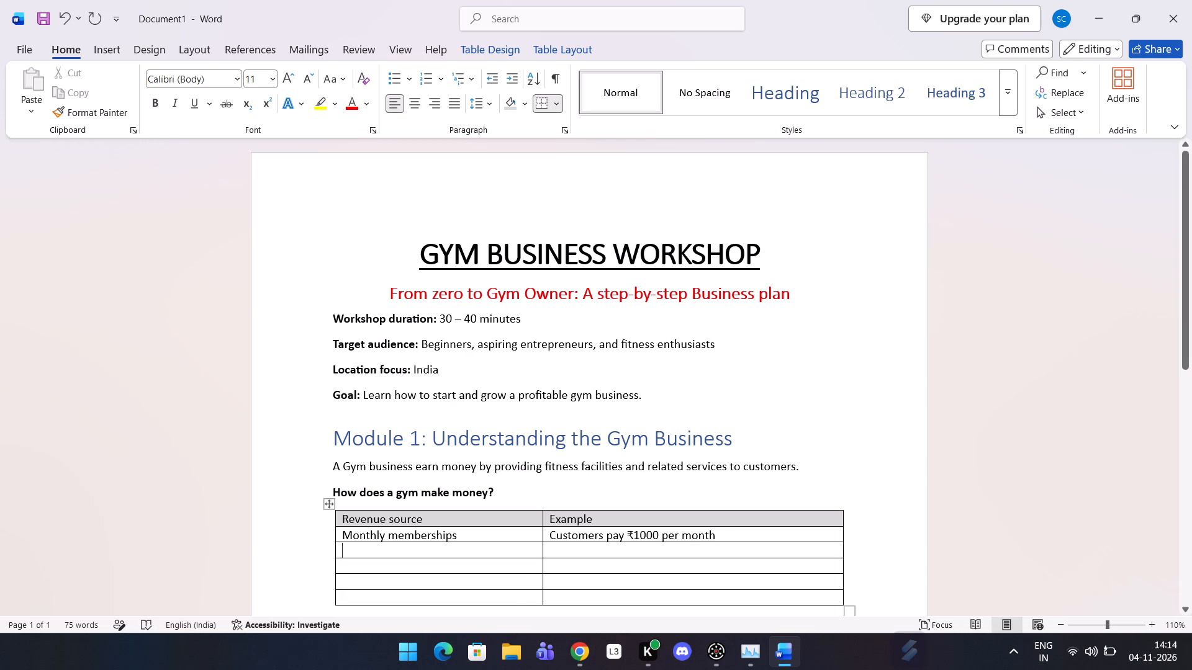
drag(343, 516, 641, 501)
drag(641, 501, 644, 519)
click(661, 566)
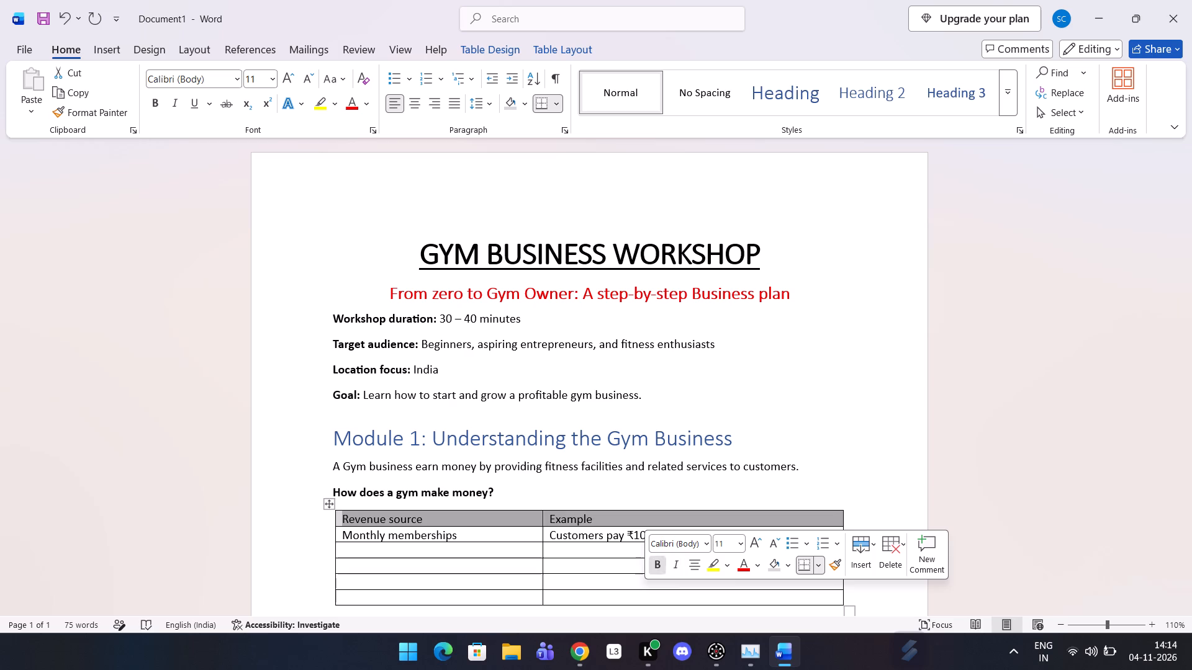
click(894, 408)
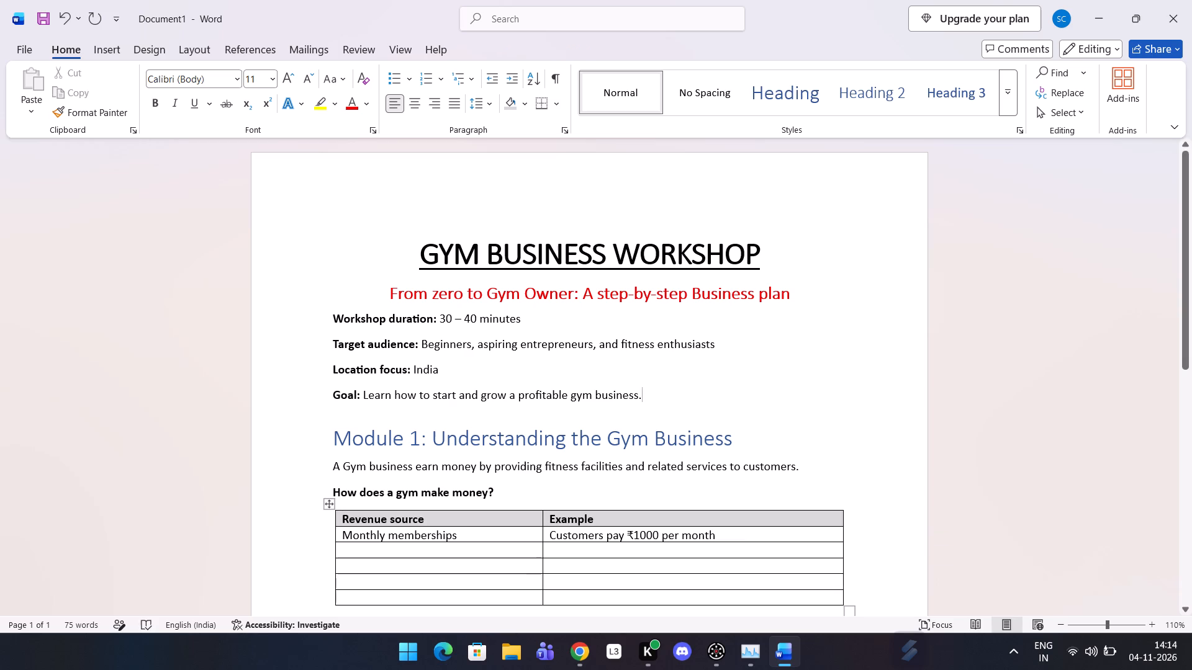
Enter "Quarterly memberships" as the revenue source in the row below monthly memberships.
click(351, 557)
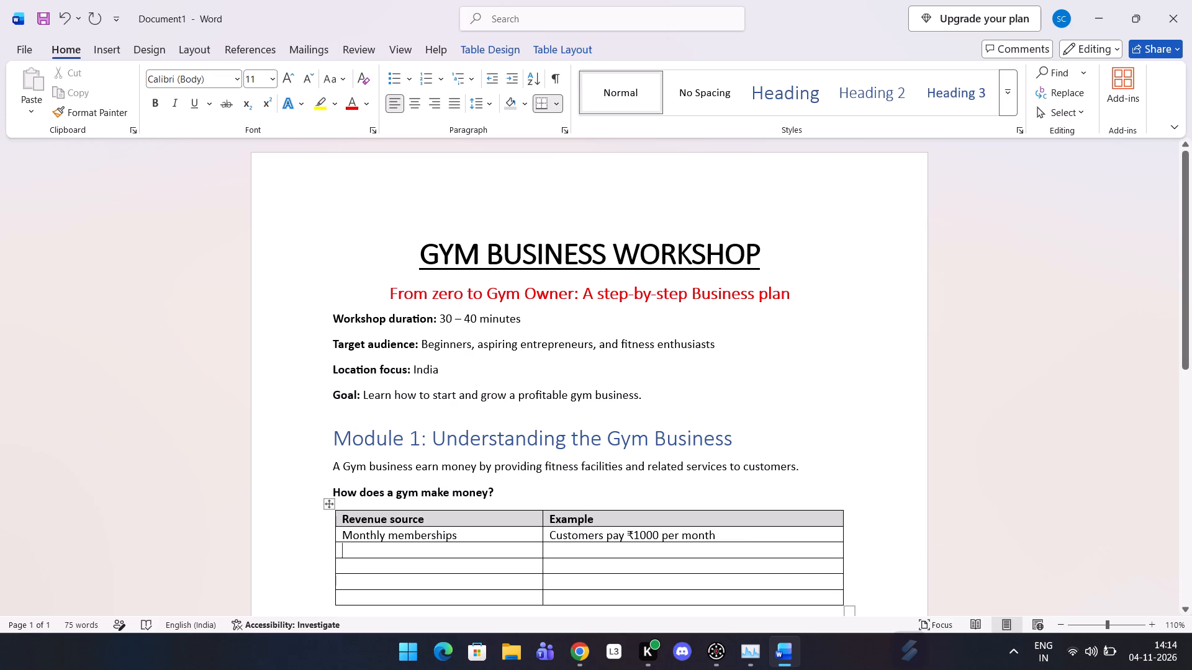
key(q)
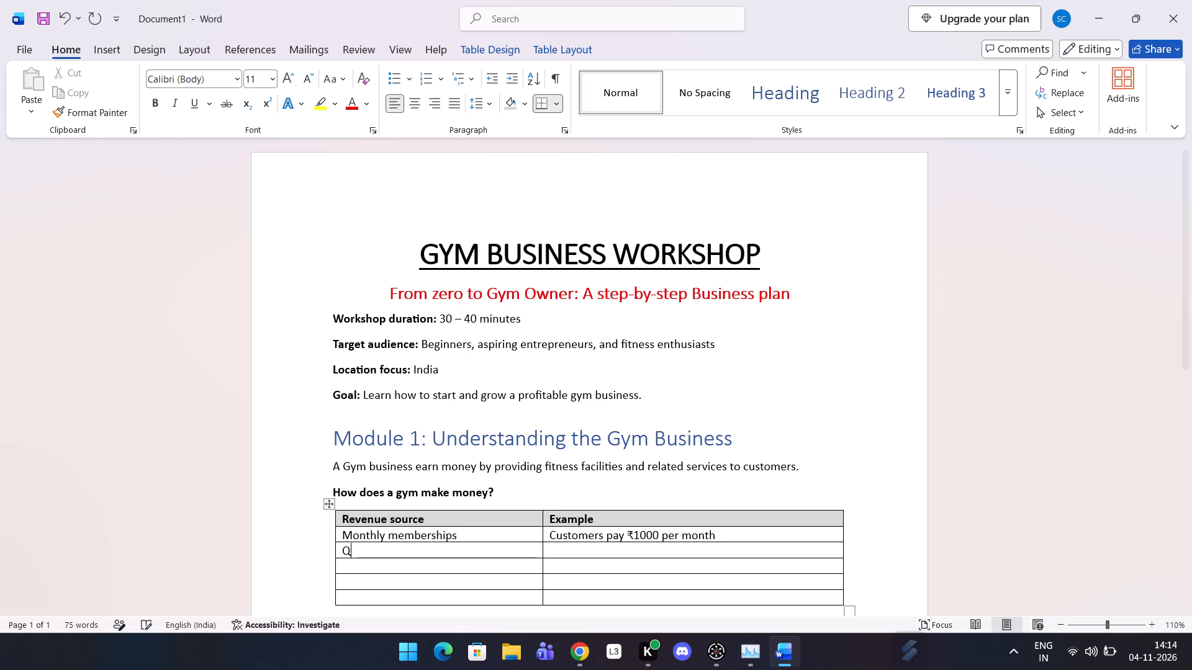
key(u)
key(a)
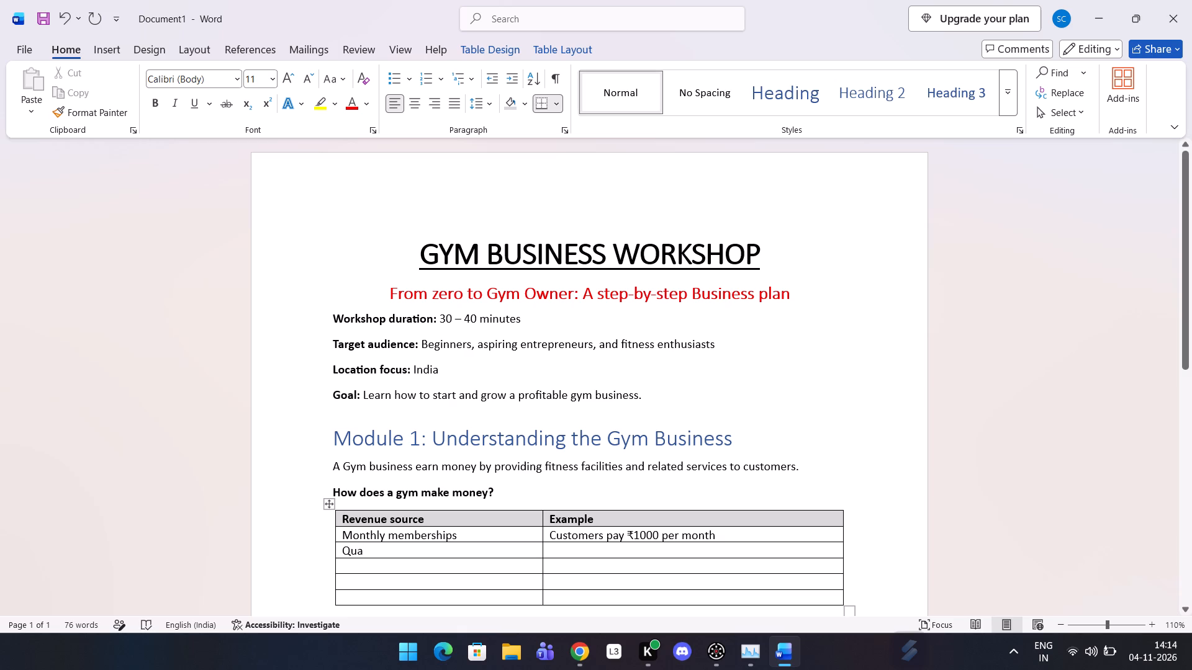
text(rter)
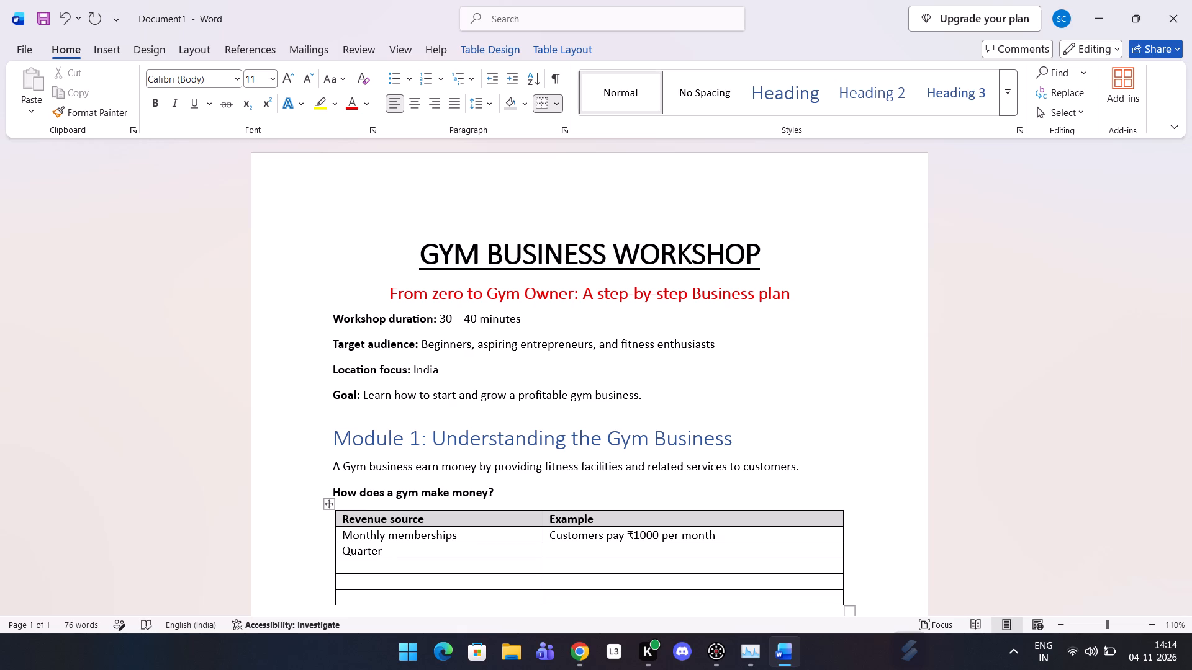
text(ly membershio)
key(BackSpace)
text(ps)
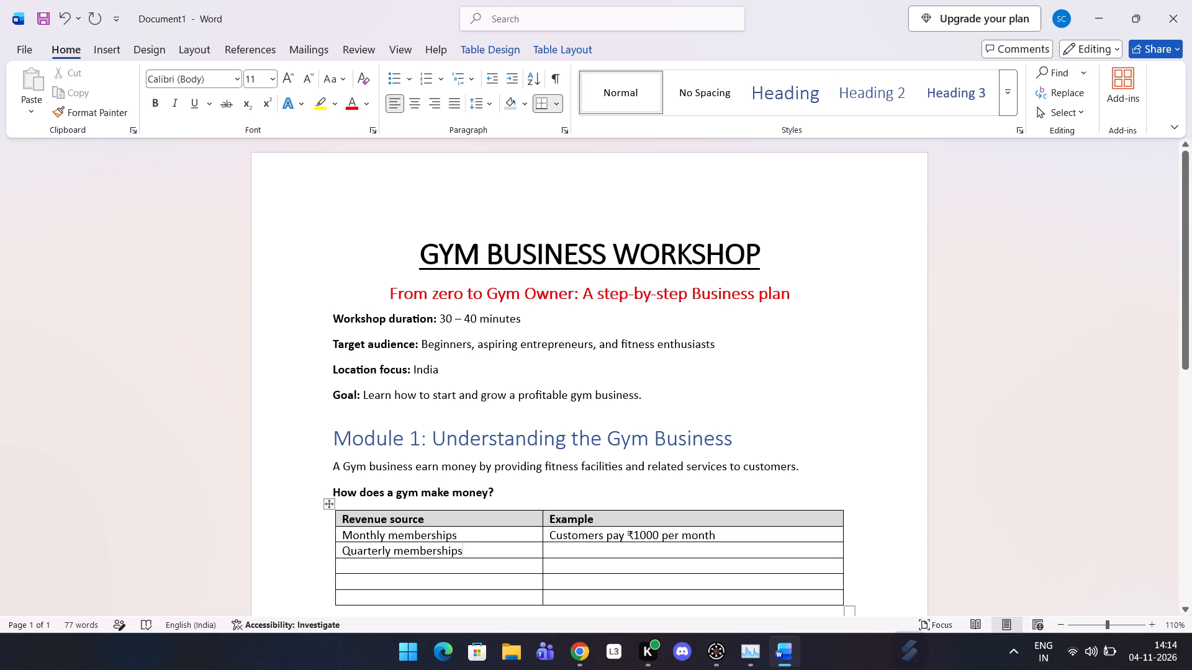
Enter "Annual membershios" as the revenue source in the row below quarterly memberships.
click(352, 571)
key(a)
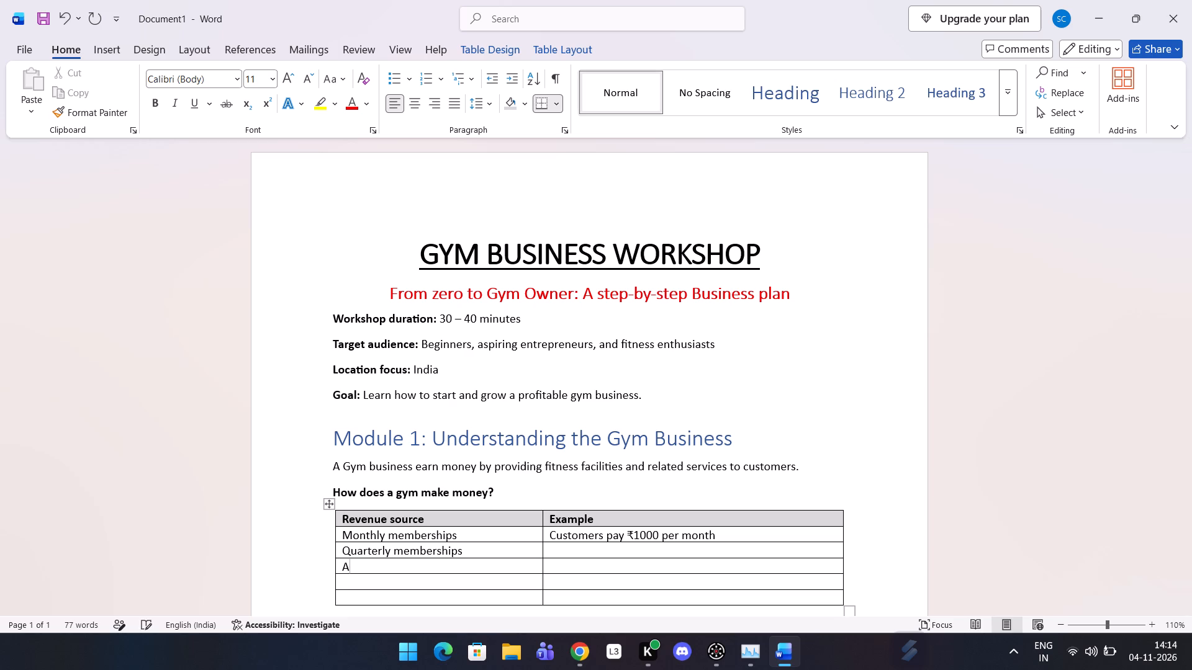
text(nnuall)
key(space)
key(BackSpace)
key(BackSpace)
key(space)
text(membershios)
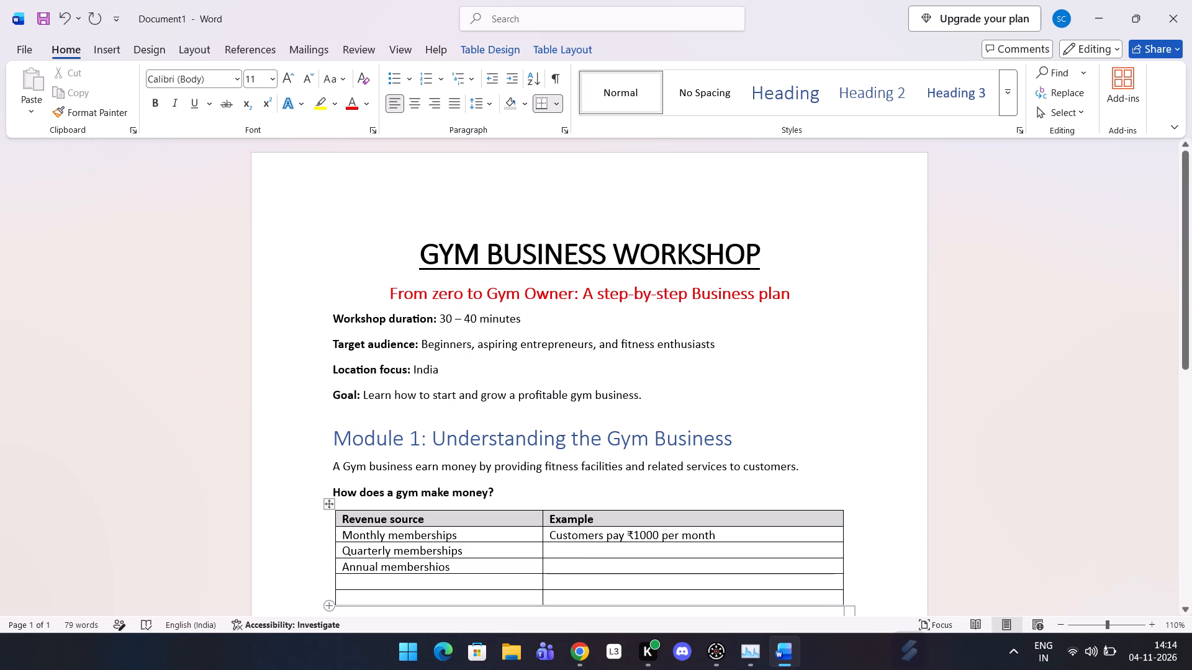
Enter "Personal traning" as the revenue source in the row below annual memberships.
click(352, 582)
text(personal)
key(space)
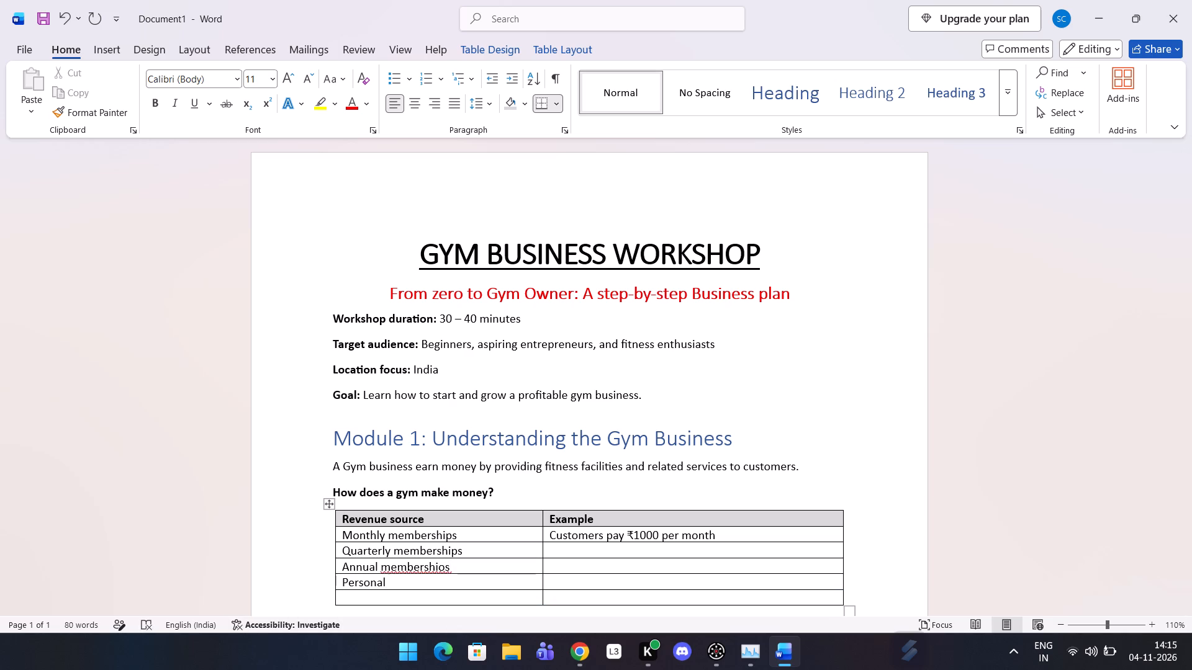
text(traning)
key(space)
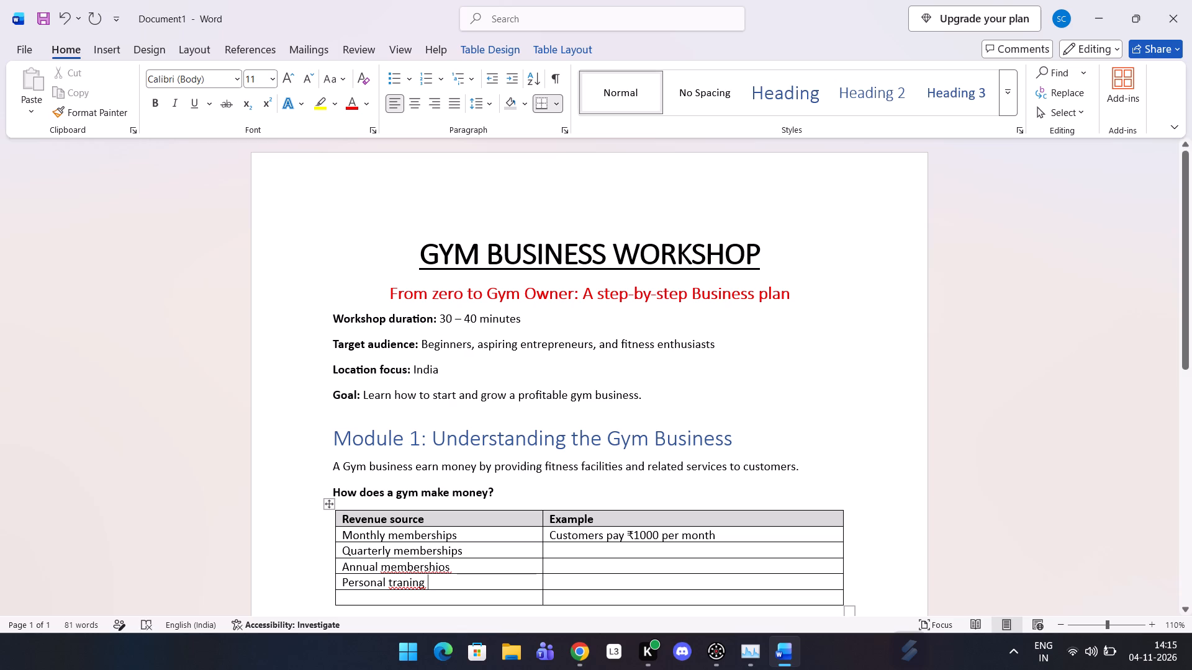
Enter "Group fitness classes" as the revenue source in the row below personal training.
click(348, 596)
text(group)
key(space)
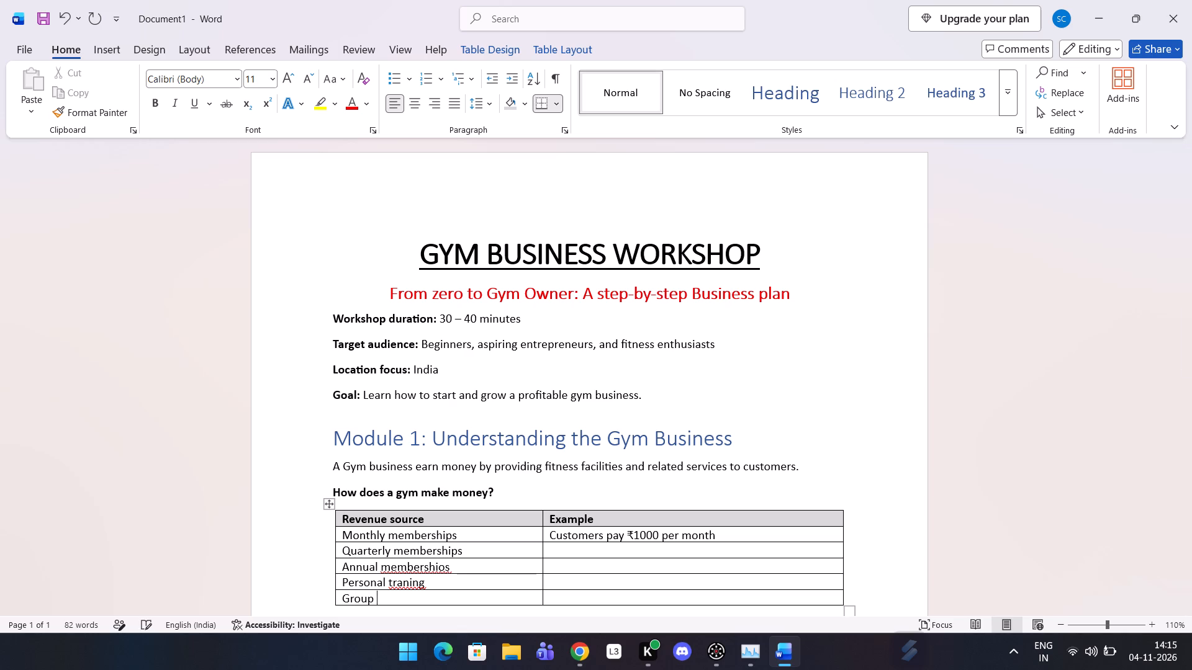
text(fitnr)
key(BackSpace)
text(ess cla)
text(sses)
Add a row at the end of the table with "Supplements & accessories" as its revenue source.
scroll(348, 596, down, 1)
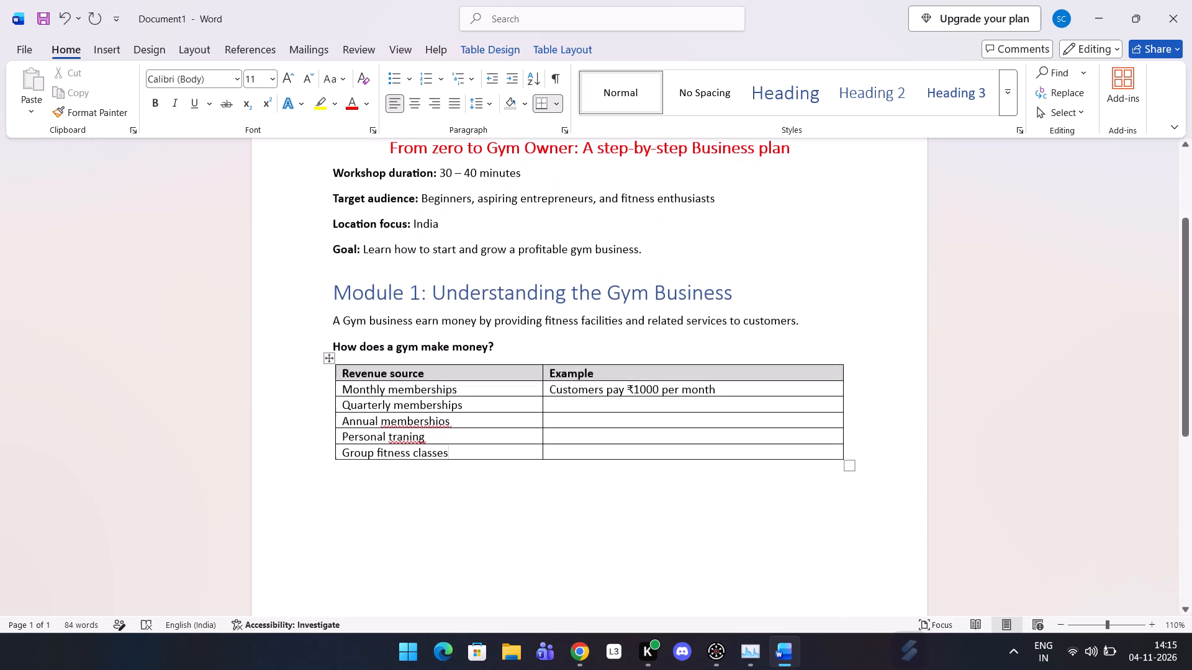
click(327, 462)
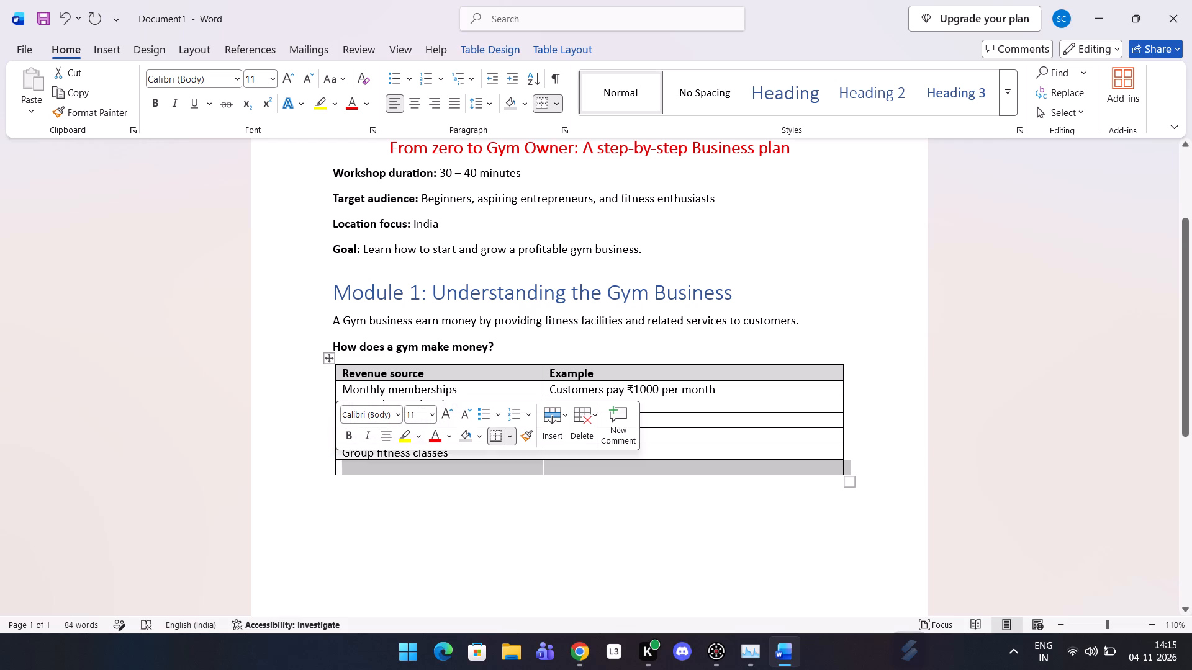
click(350, 465)
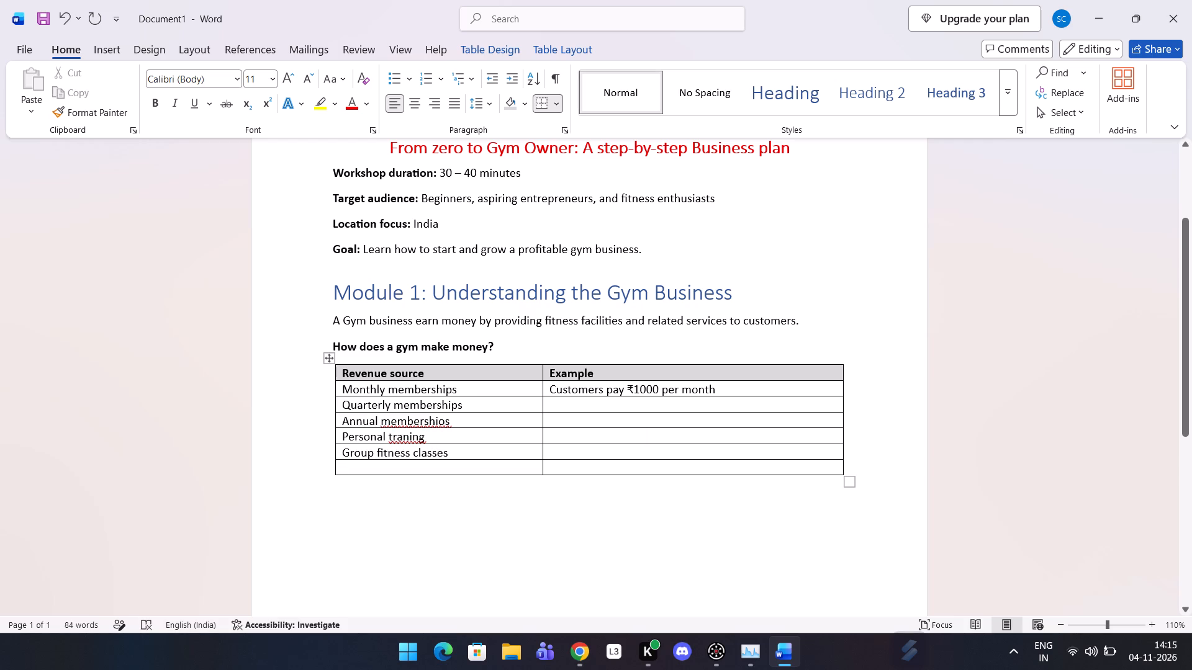
text(supple)
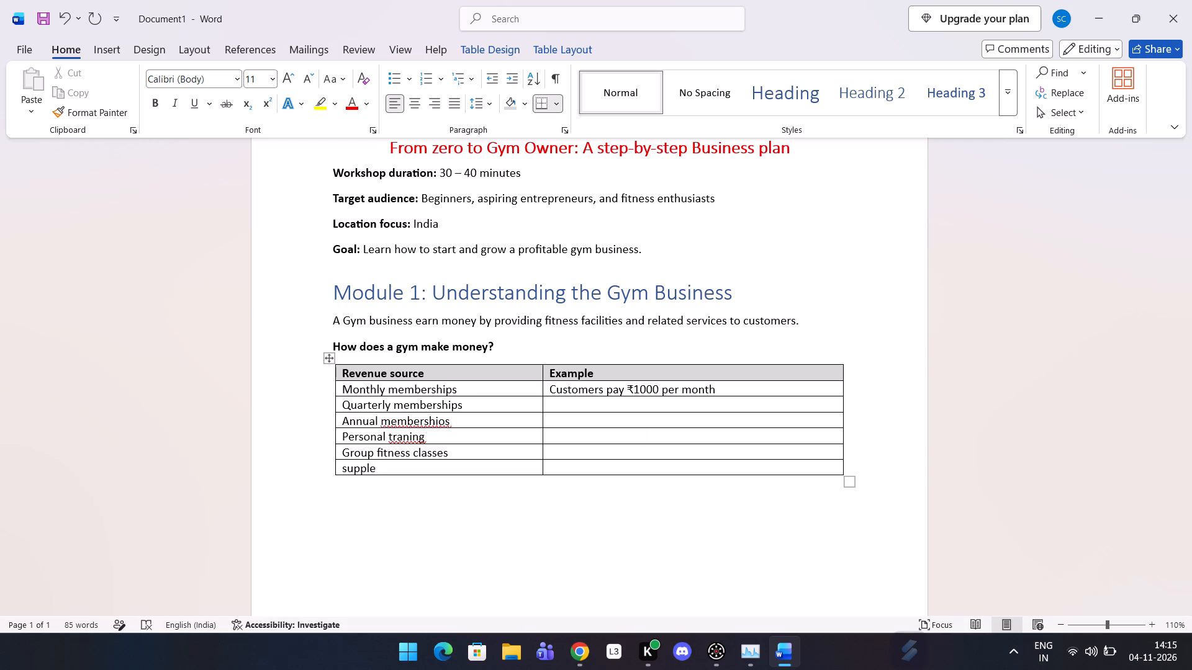
text(ments an)
key(BackSpace)
key(BackSpace)
key(shift+ampersand)
key(space)
text(a)
text(cces)
text(sories)
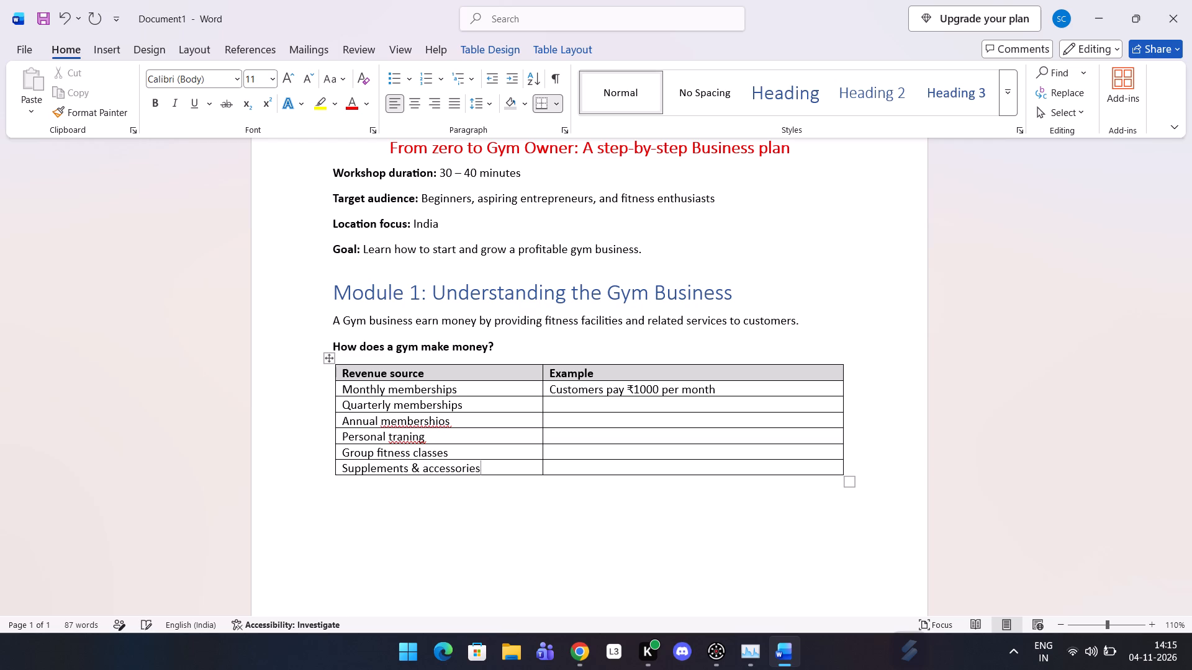
Correct the misspelled words in the revenue source column to "memberships" and "training".
right_click(430, 420)
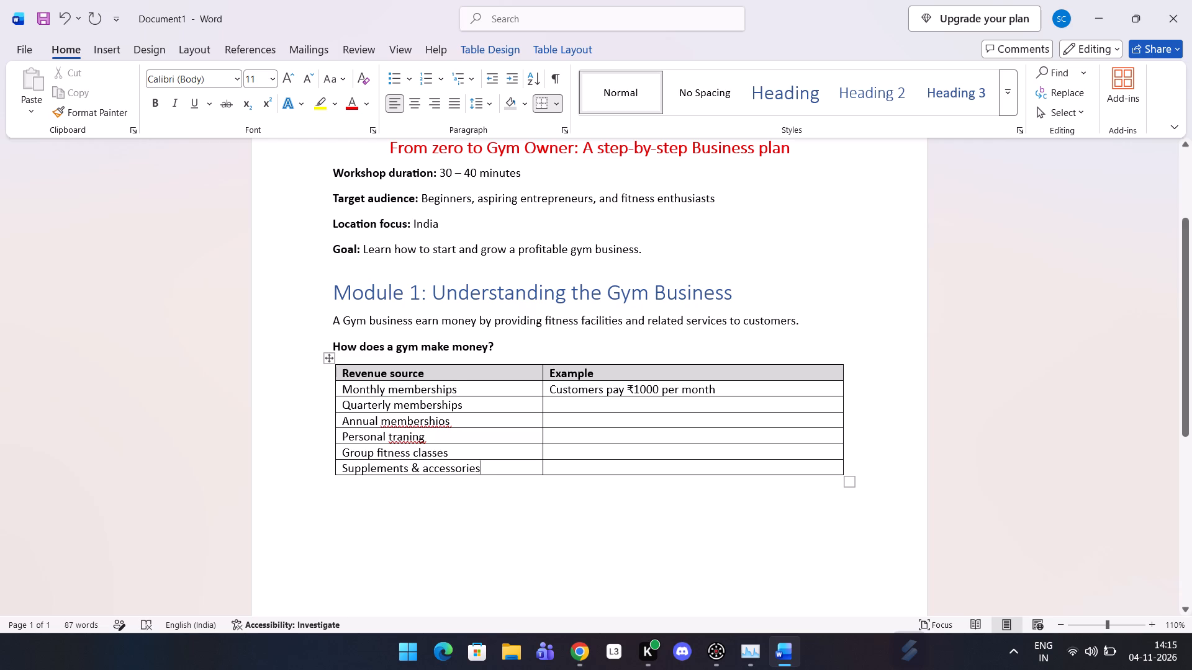
click(382, 93)
right_click(395, 440)
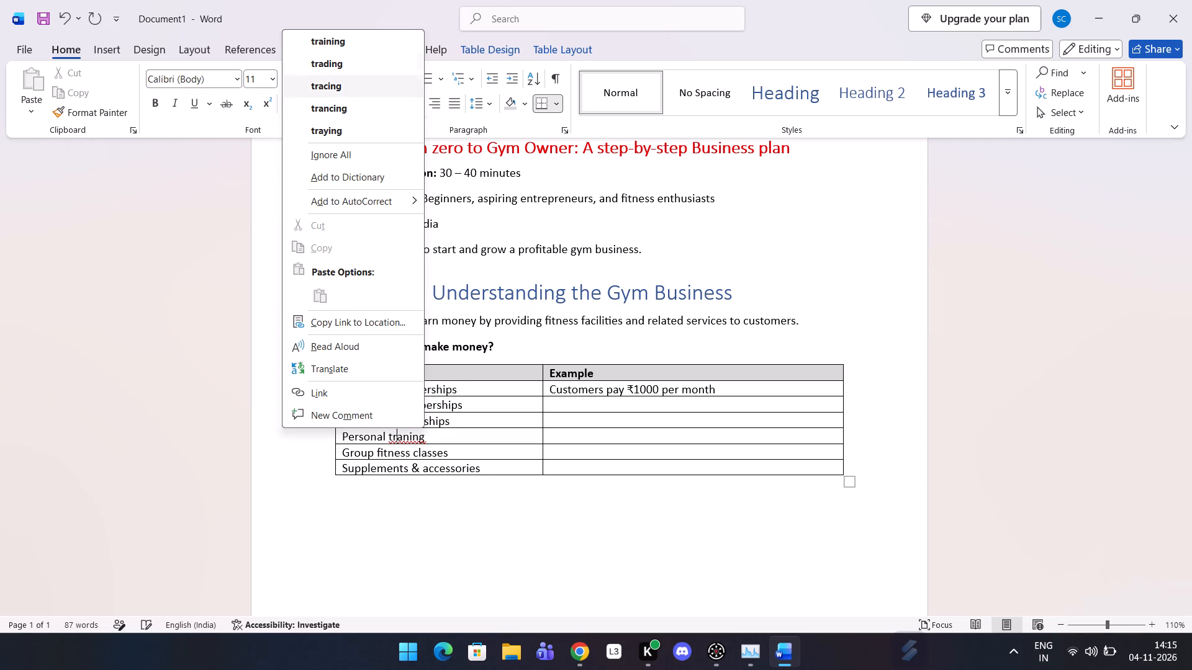
click(374, 45)
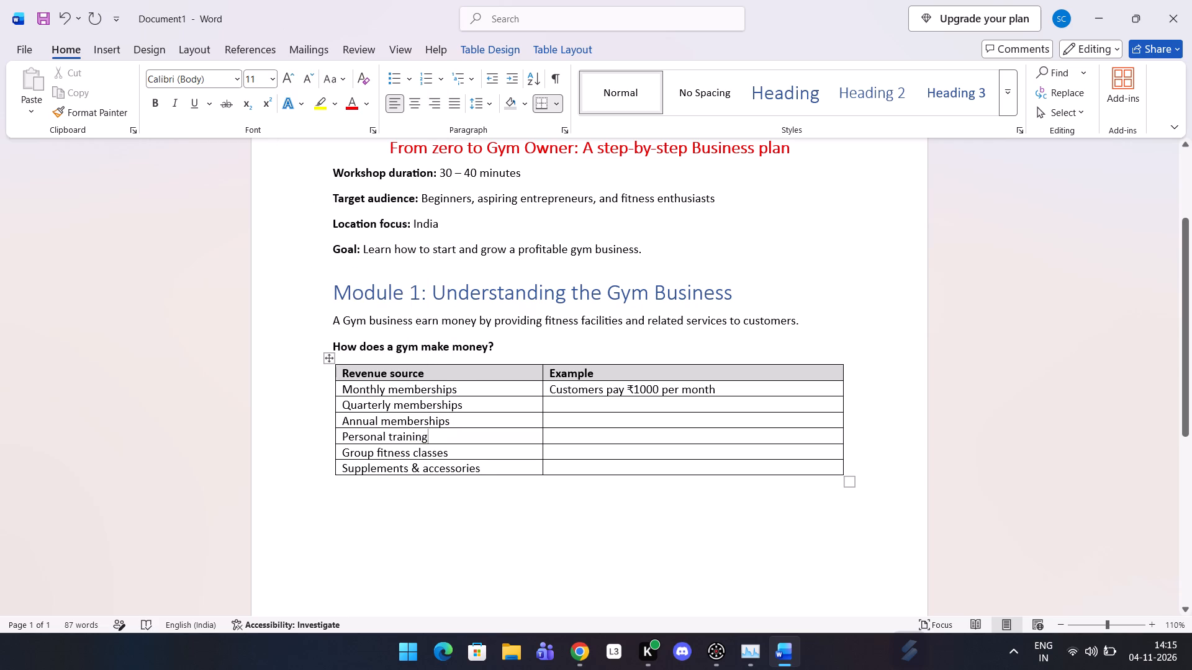
Enter "Customers pay ₹2,700 for 3 minths" as the example for quarterly memberships.
click(574, 407)
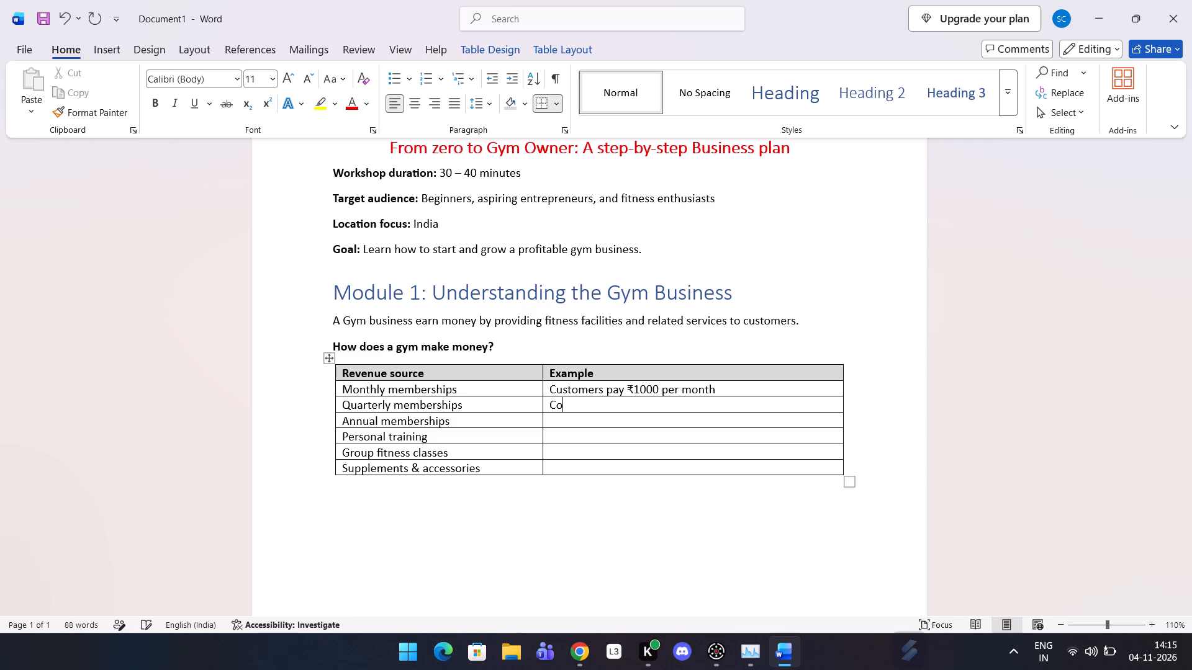
key(BackSpace)
text(ustomers)
key(space)
text(pay)
key(space)
key(ctrl+alt+4)
text(2,500)
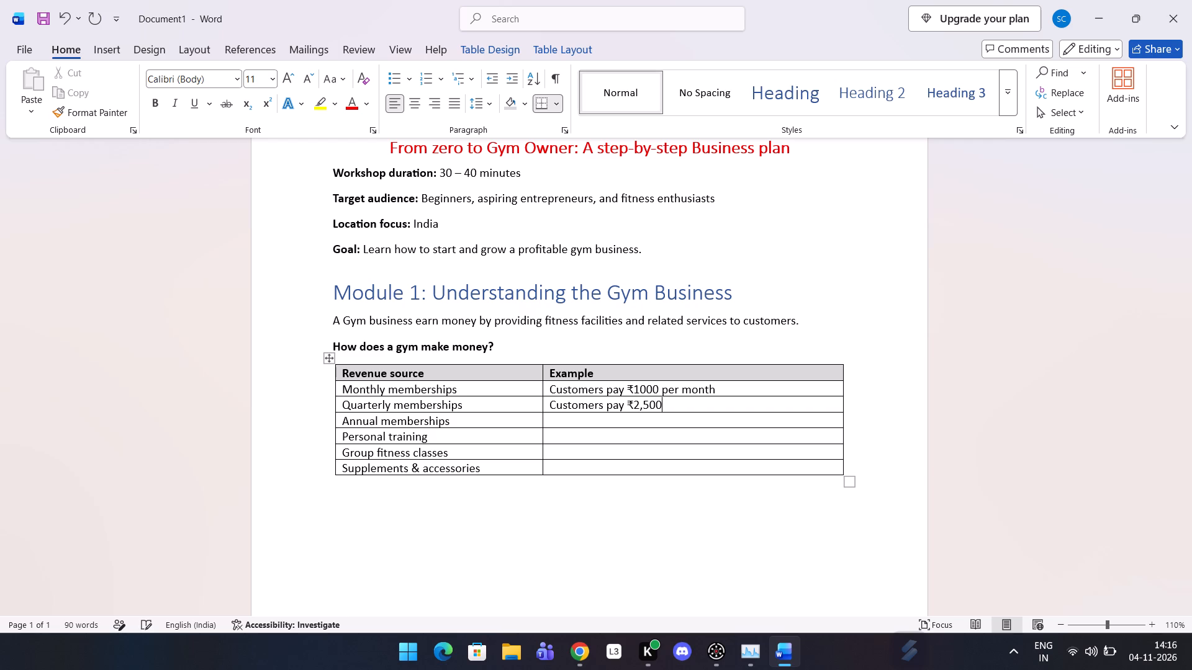
key(BackSpace)
key(BackSpace)
key(BackSpace)
text(700)
key(space)
text(for)
key(space)
key(space)
key(BackSpace)
text(3 minth)
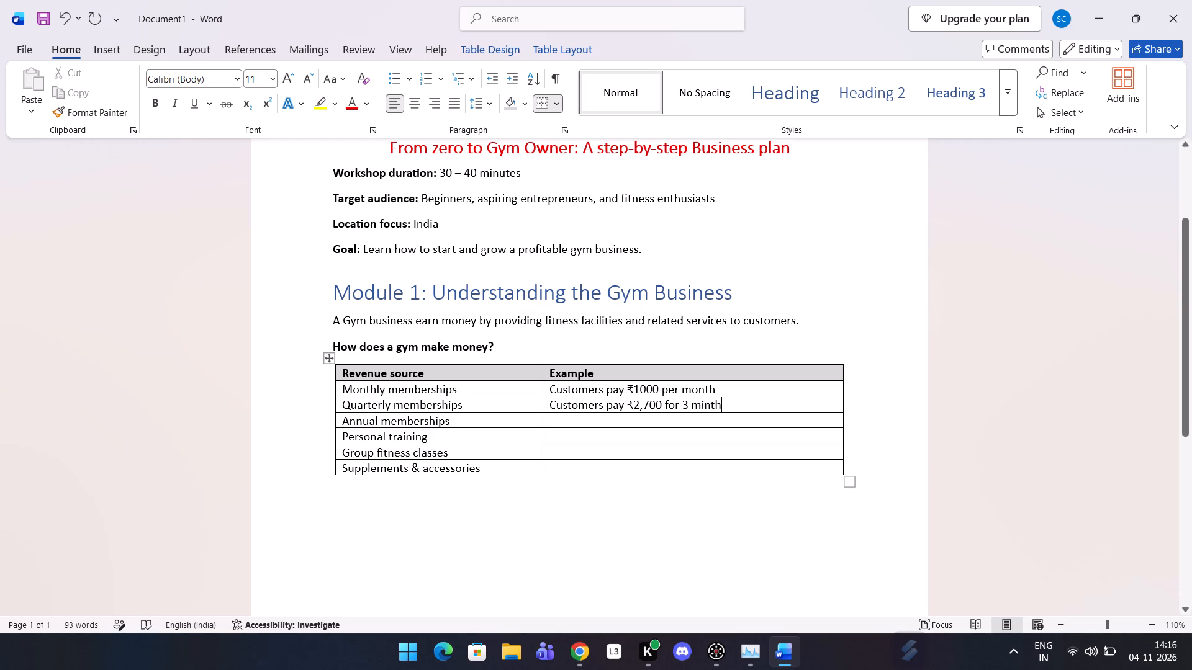
key(s)
Enter "Customers pay ₹9,000 per year" as the example for annual memberships.
click(574, 424)
text(ustomers pa)
text(y)
key(space)
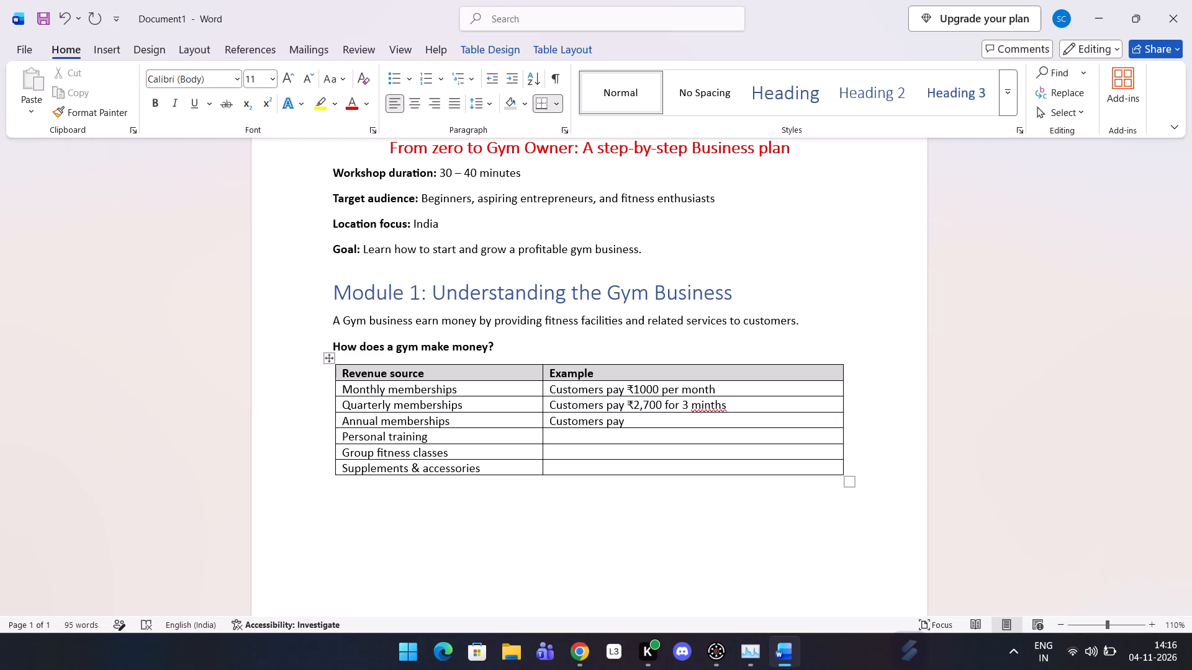
key(ctrl+alt+4)
key(9)
text(,000)
text(for)
key(space)
key(BackSpace)
key(BackSpace)
key(BackSpace)
key(BackSpace)
key(space)
text(per yea)
key(t)
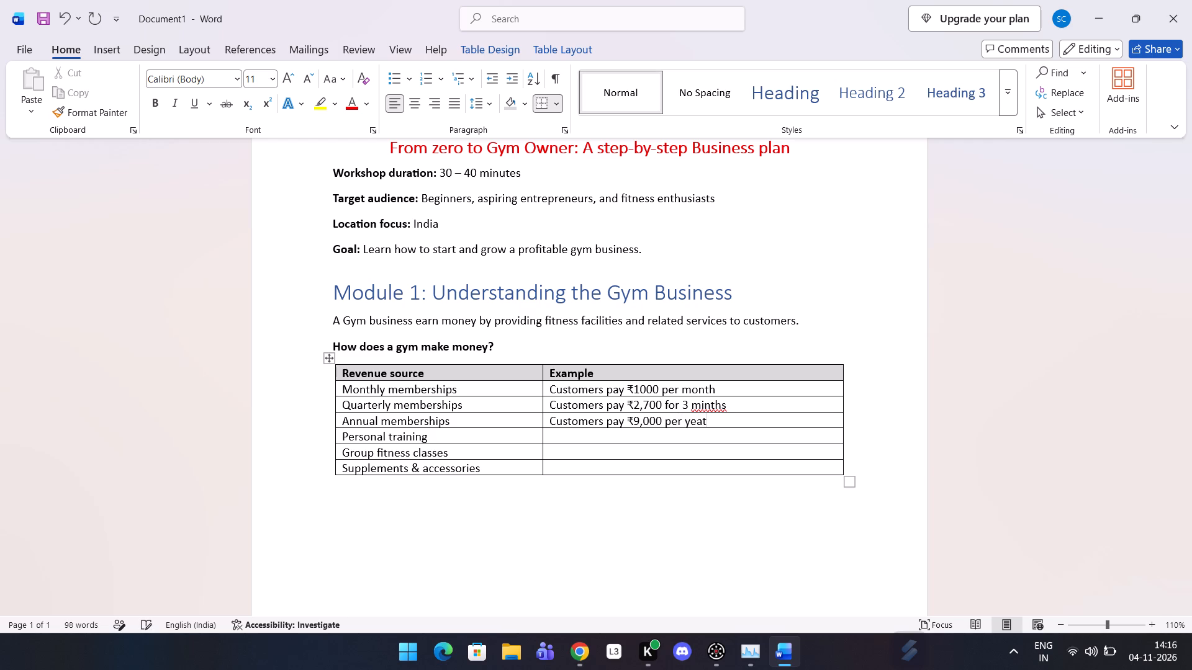
key(BackSpace)
key(r)
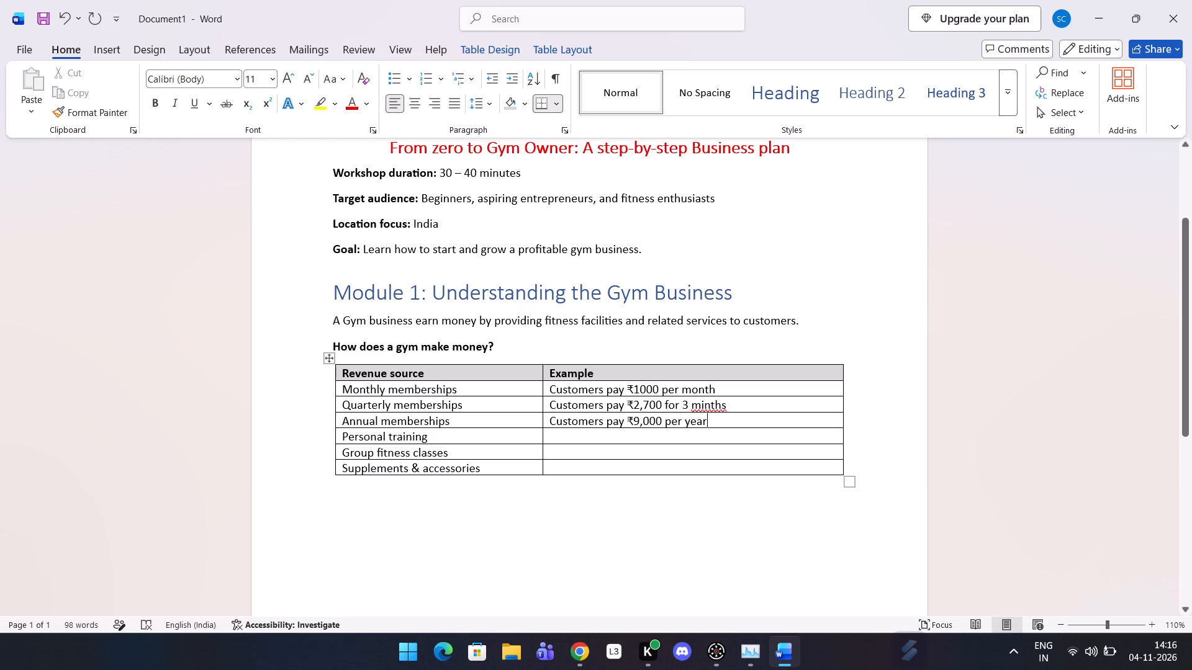
Enter "₹2,000 - ₹6,000 per month" as the example for personal training.
click(571, 439)
key(ctrl+alt+4)
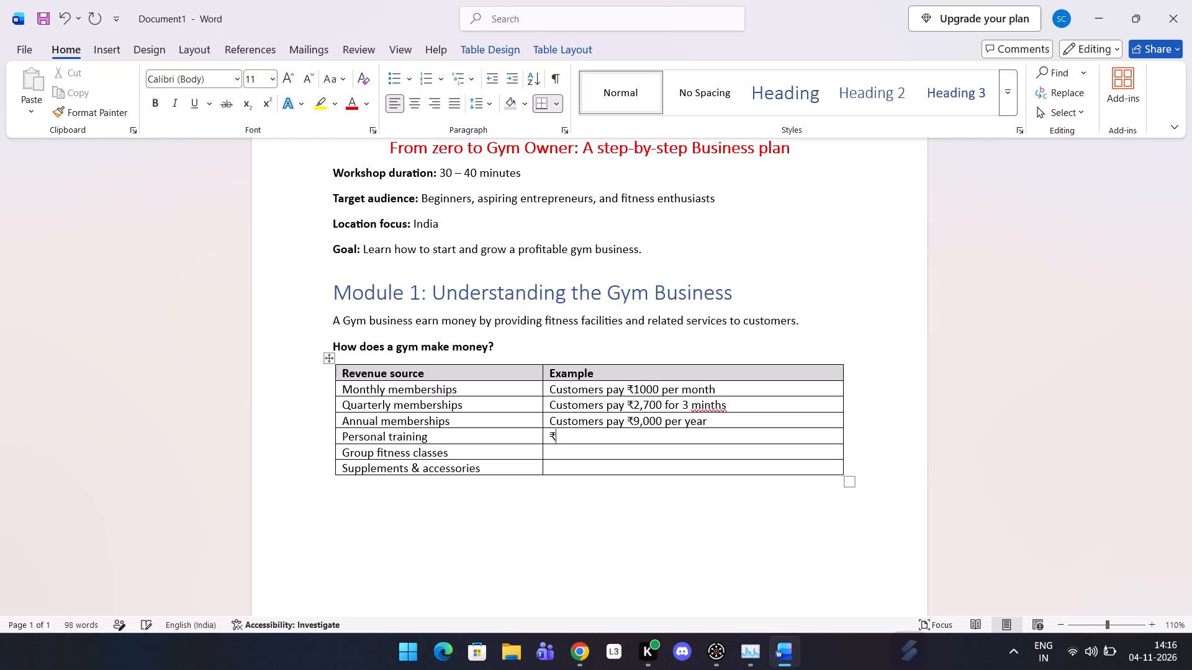
text(2,000)
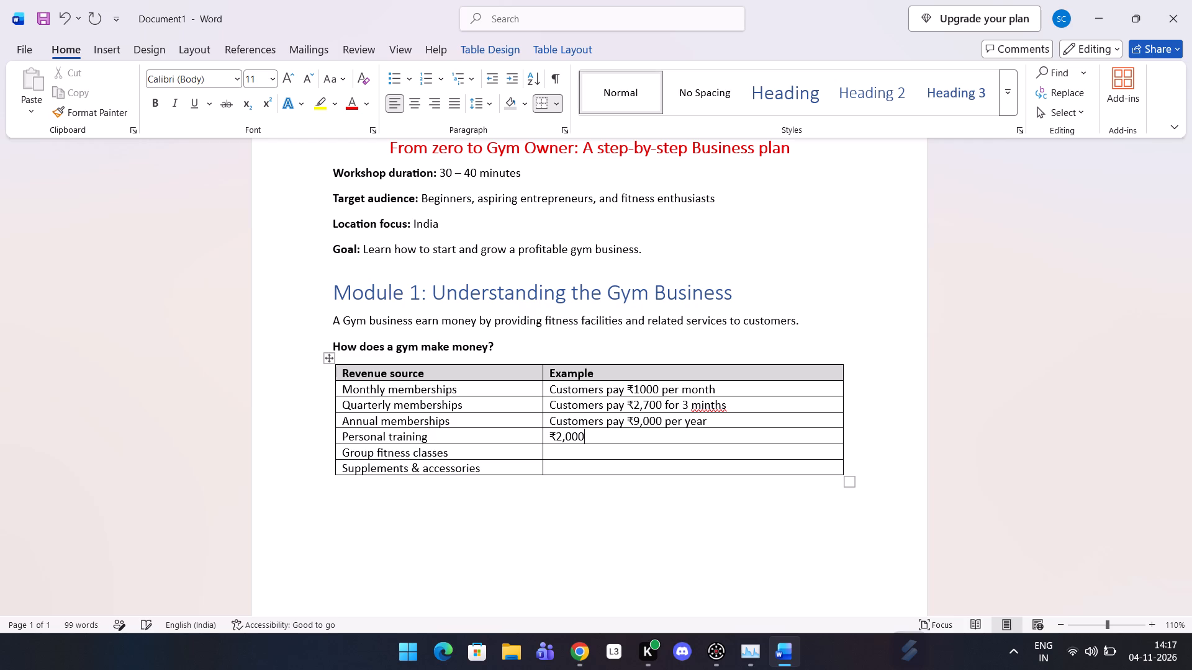
text(-)
key(space)
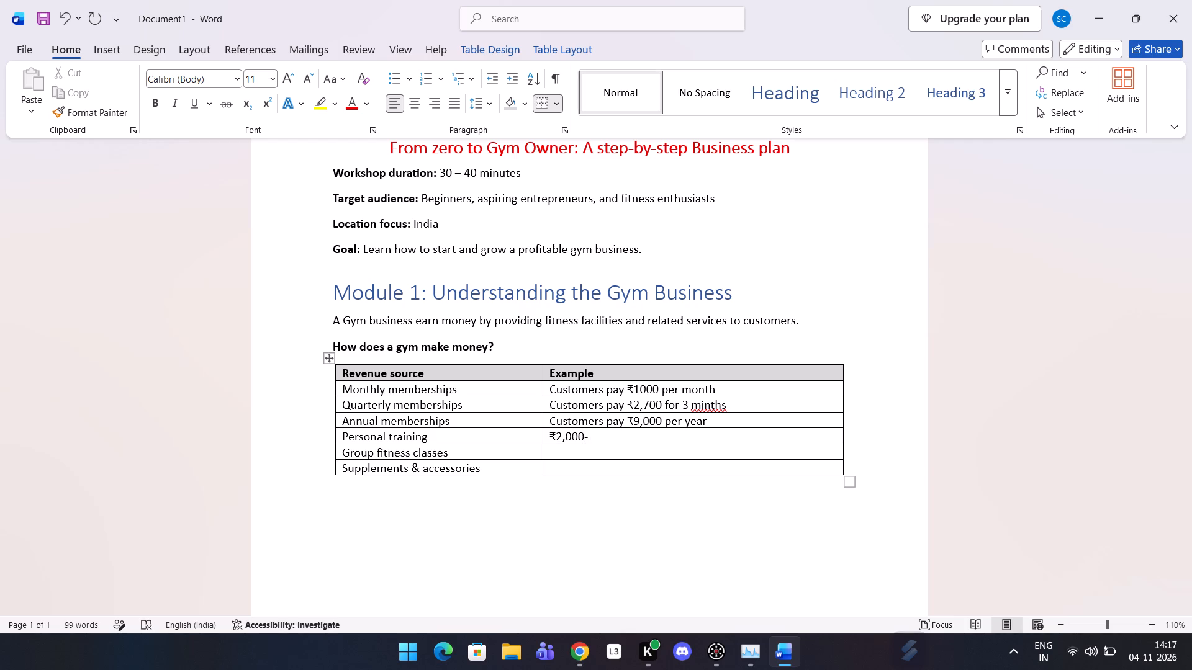
key(BackSpace)
key(BackSpace)
key(space)
text(-)
key(space)
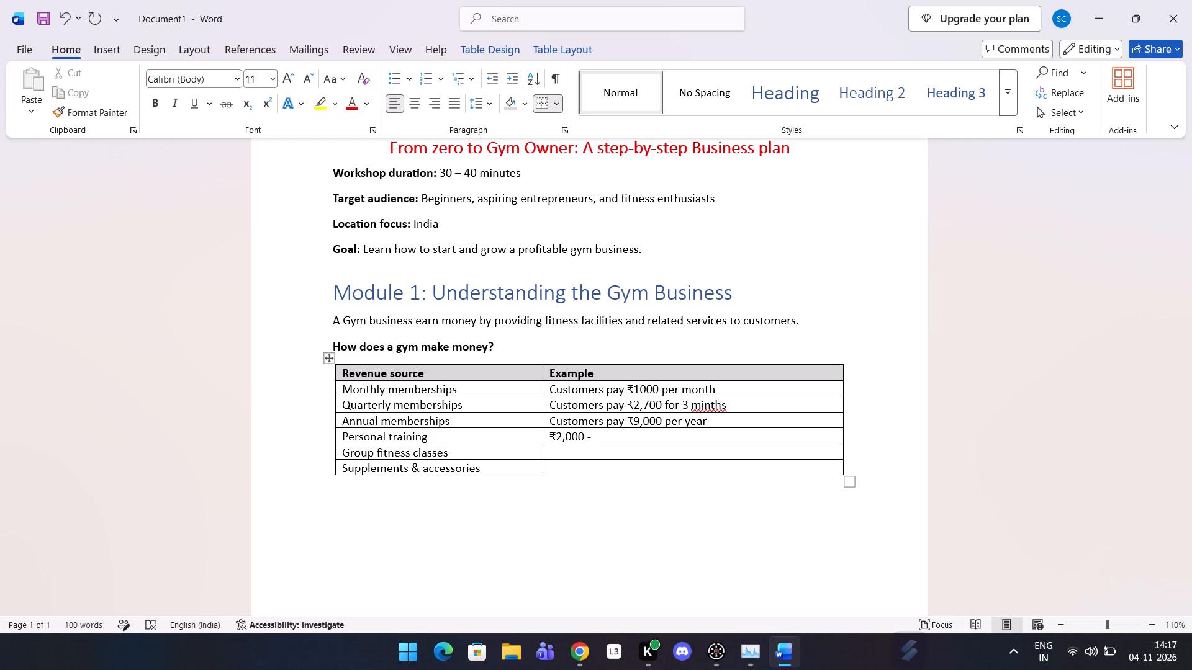
key(ctrl+alt+4)
text(6,)
text(000)
key(space)
text(per mion)
key(BackSpace)
key(BackSpace)
key(BackSpace)
text(onth)
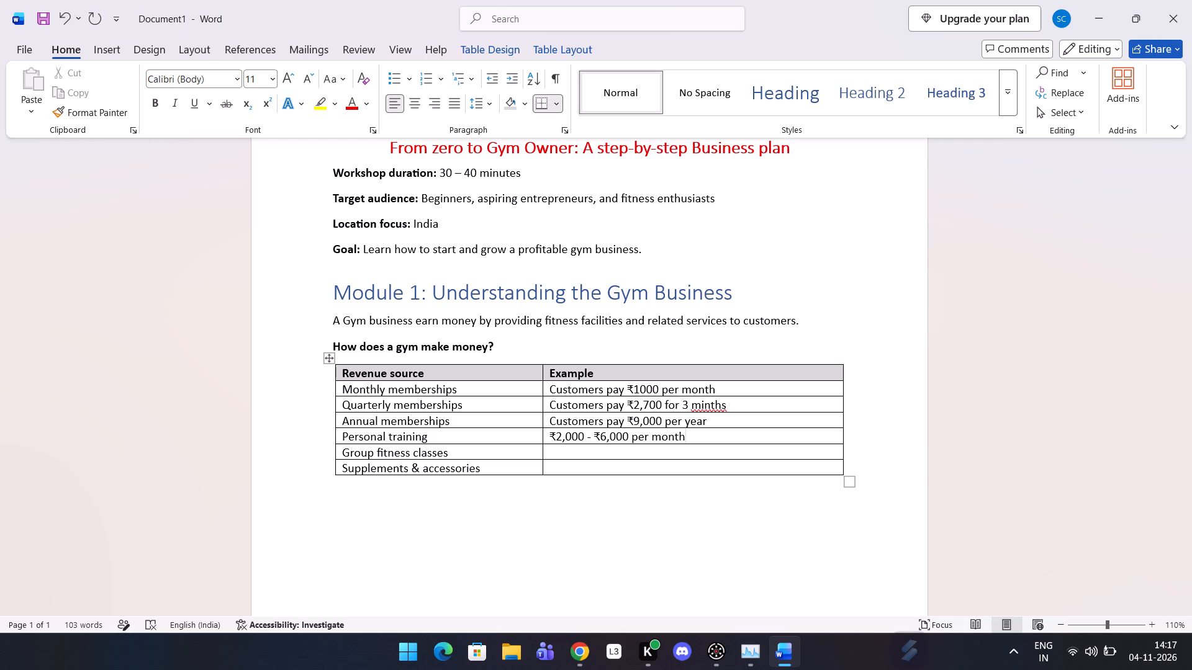
key(space)
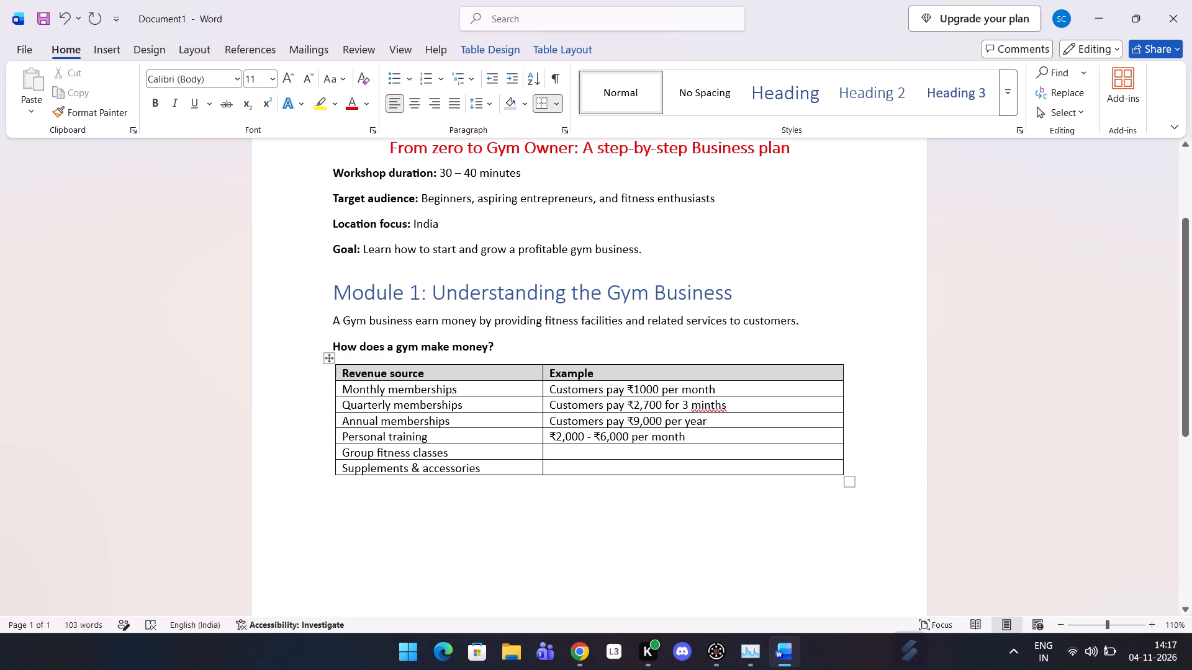
Enter "Yoga, Zumba, and aerobics" as the example for group fitness classes.
click(561, 447)
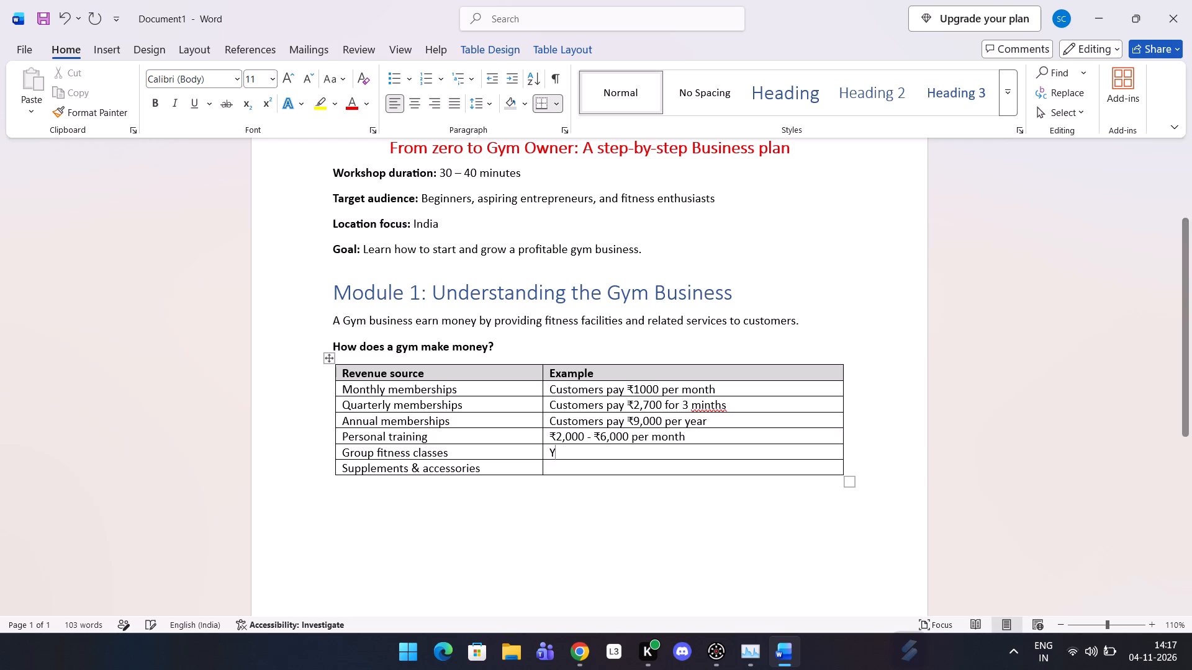
text(,)
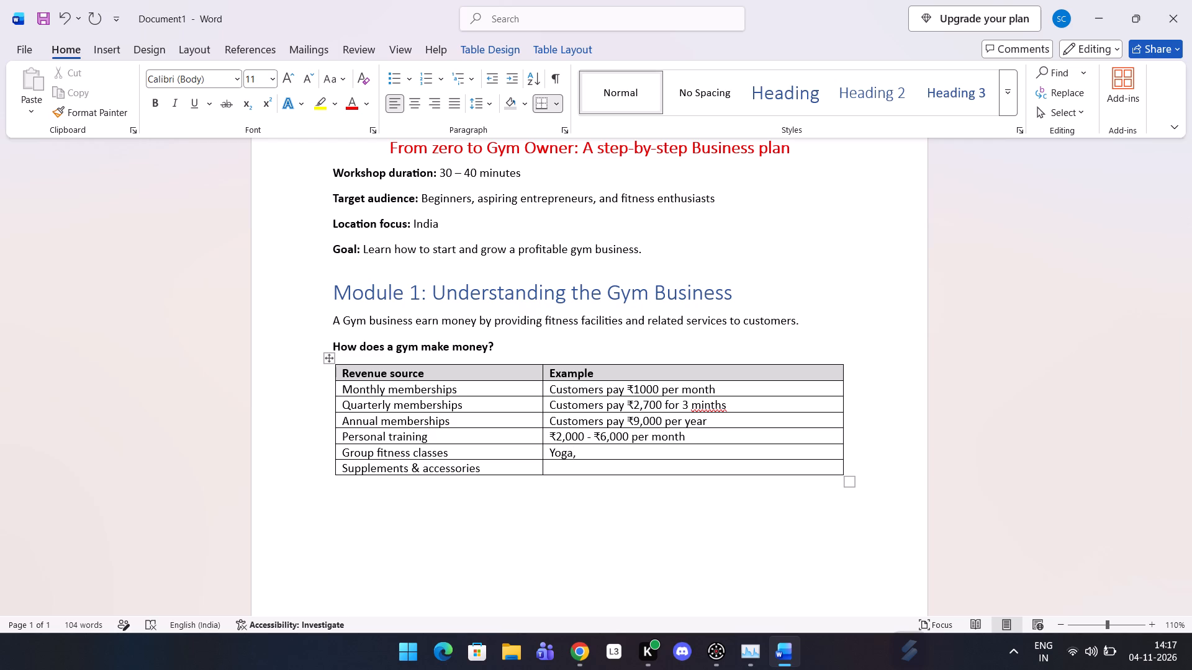
key(space)
text(ba)
text(and)
key(space)
key(a)
text(er)
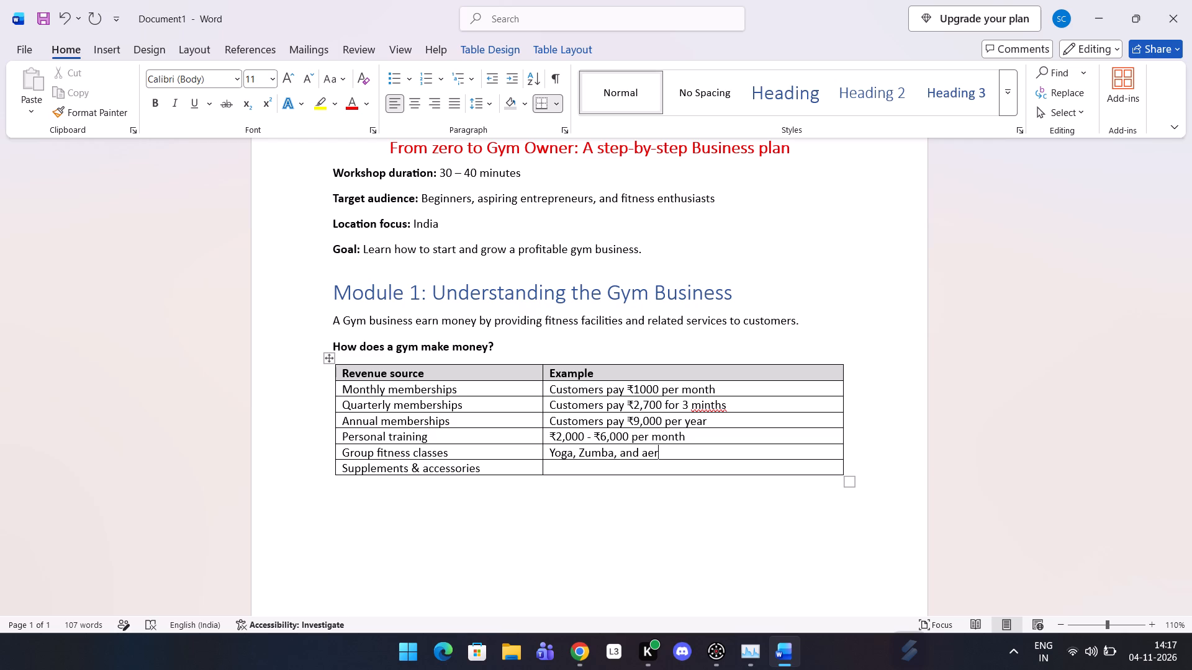
key(o)
text(bics)
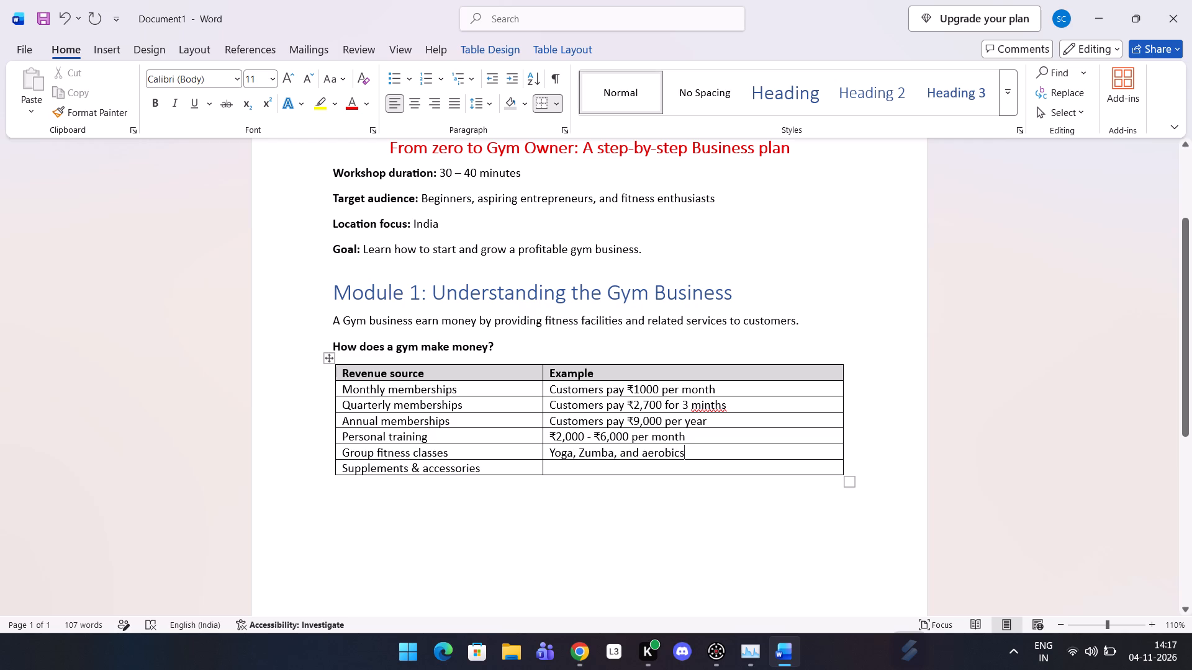
Enter "Protein products, gym gloves, and shaker bottles" as the example for supplements & accessories.
click(578, 464)
text(rot)
text(ein)
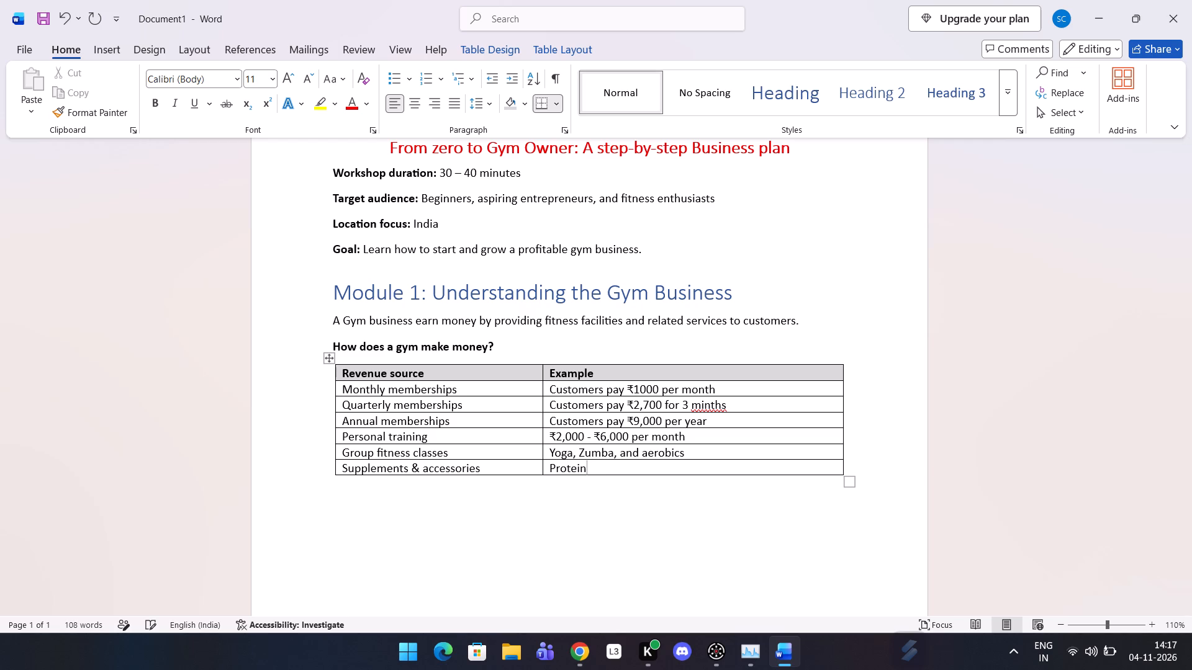
key(space)
text(products)
key(comma)
key(g)
key(BackSpace)
key(comma)
key(BackSpace)
key(BackSpace)
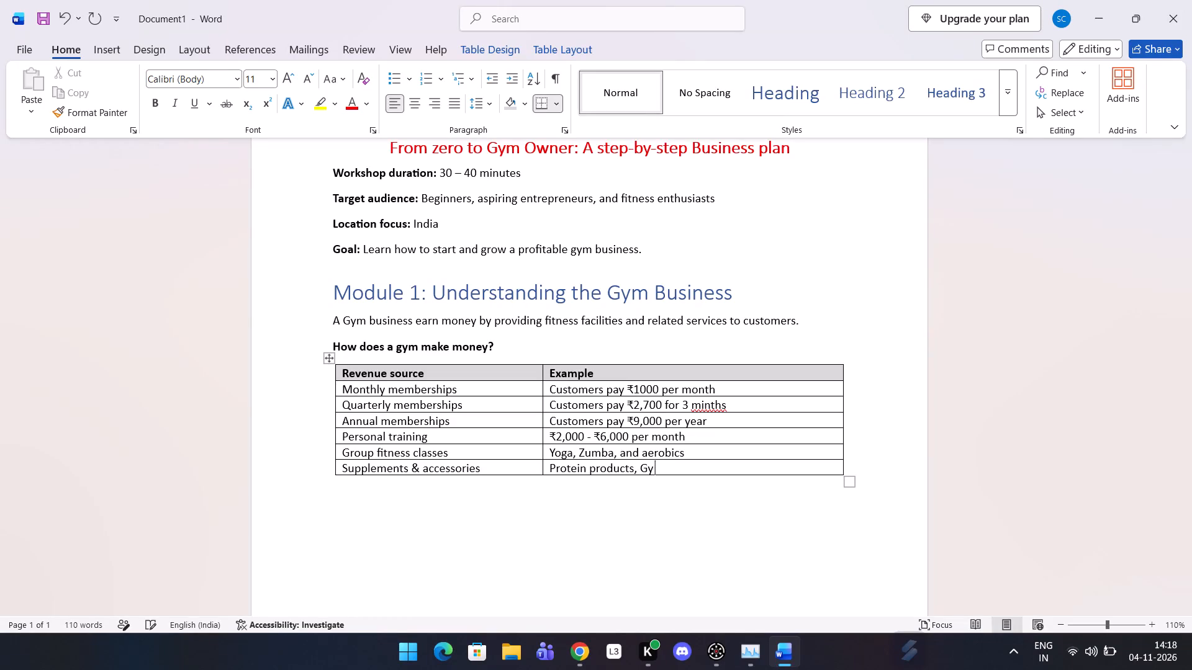
key(BackSpace)
key(BackSpace)
key(g)
text(ym)
key(space)
text(gloves)
key(comma)
key(space)
text(and shaker bottles)
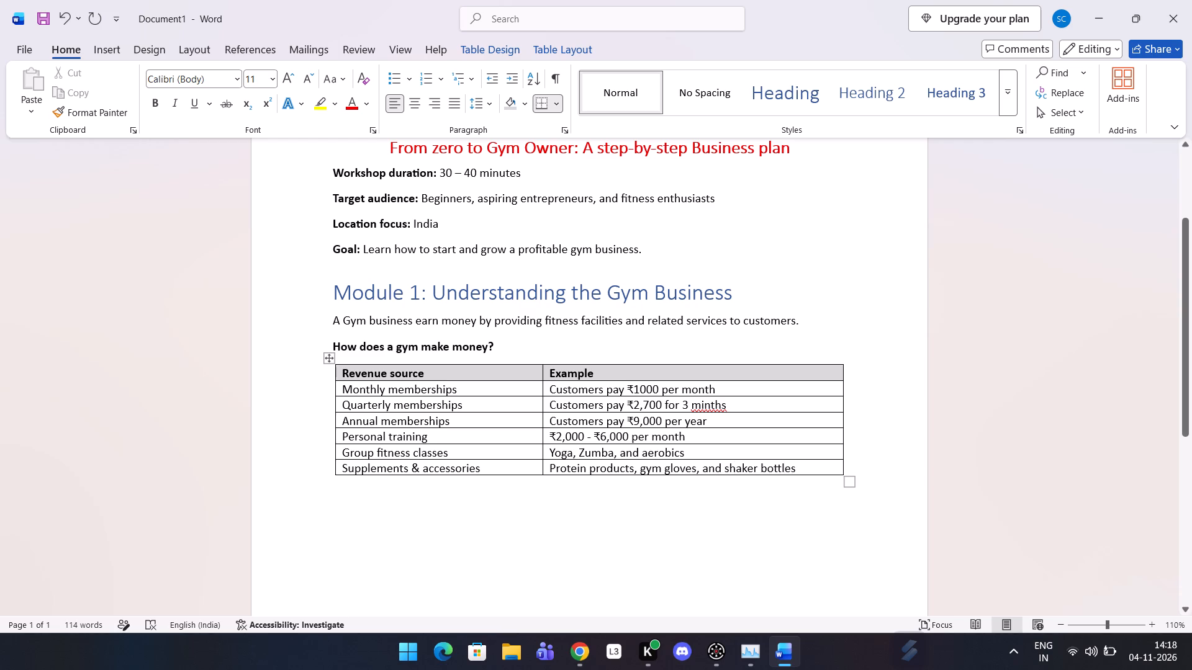
Replace the misspelled "minths" in the quarterly memberships example with the suggested spelling "mints".
right_click(716, 406)
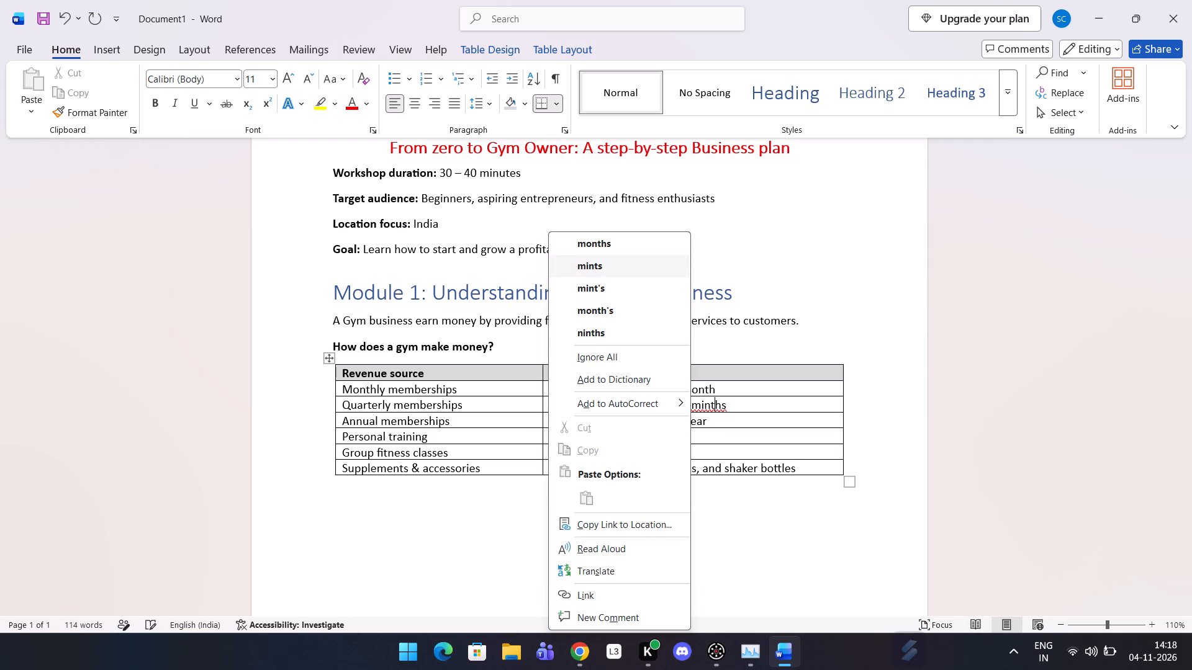
click(634, 256)
Select the wrong word "mints" in the quarterly memberships example for correction.
right_click(700, 409)
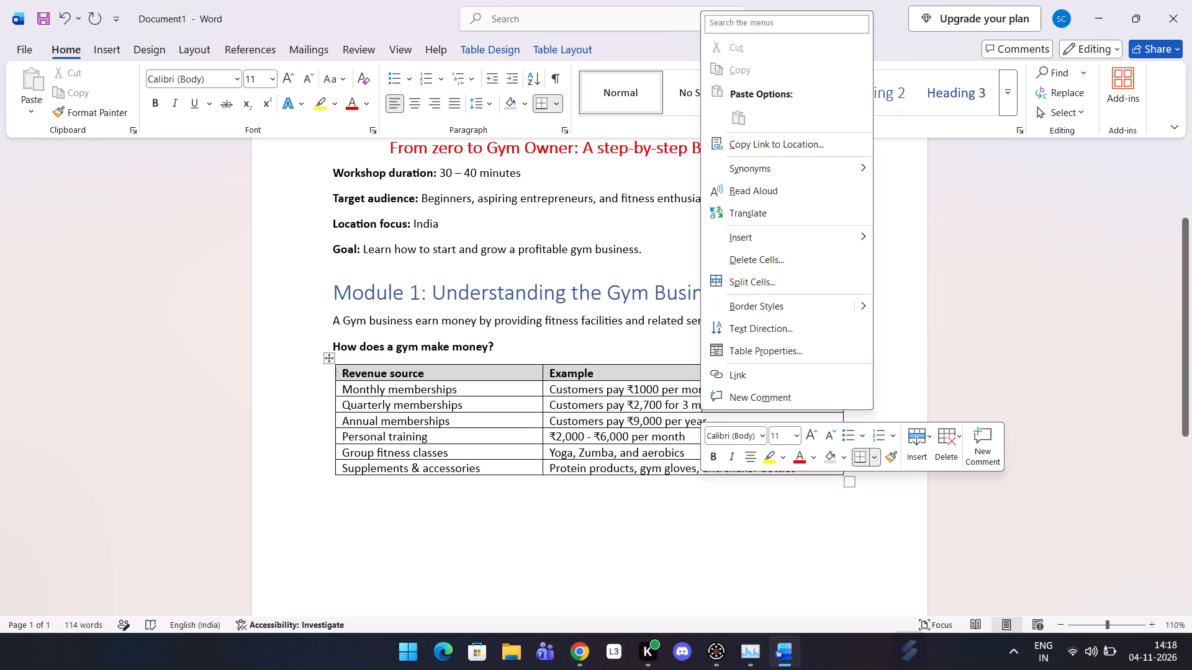
click(988, 310)
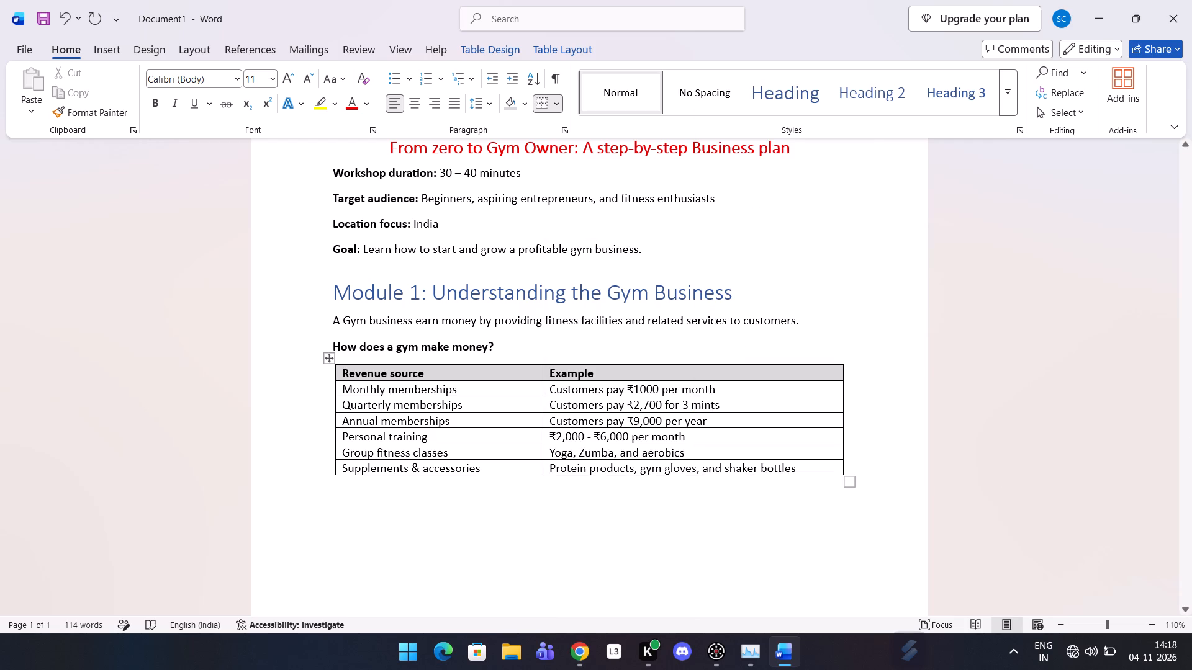
right_click(706, 404)
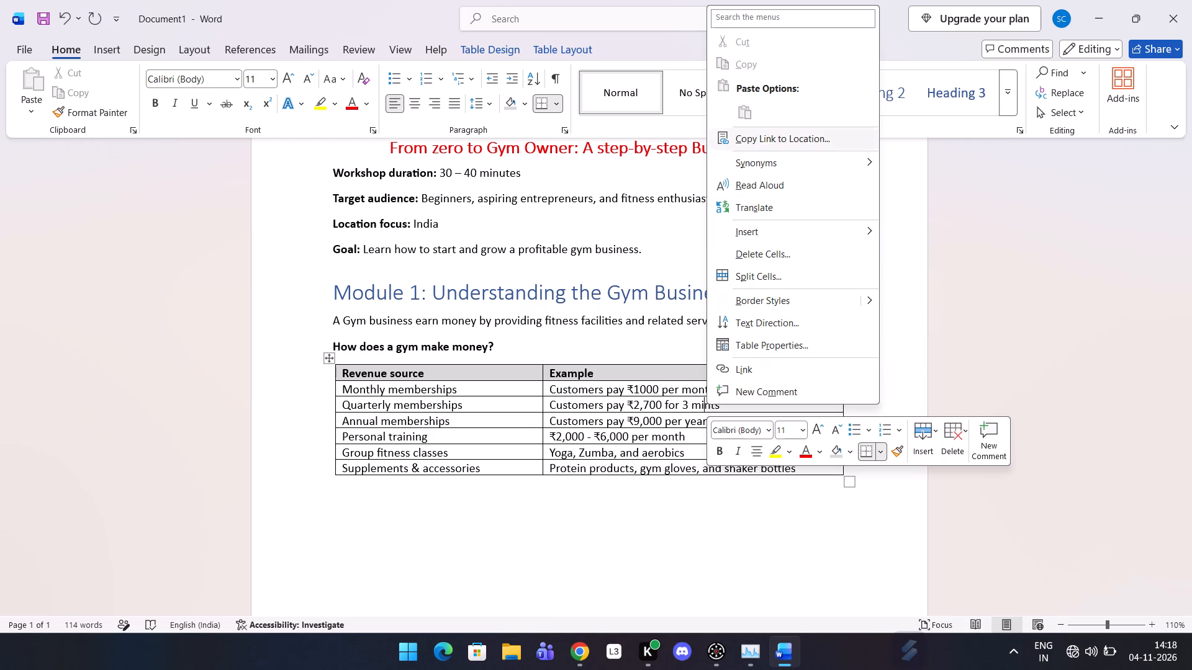
click(1006, 297)
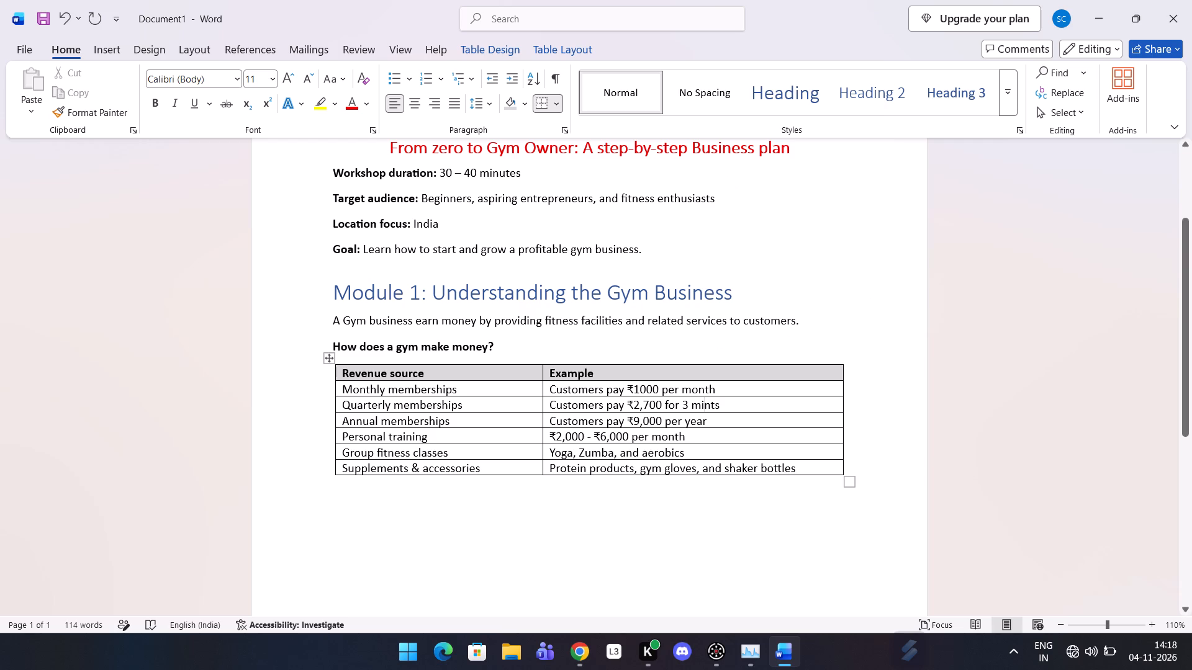
drag(734, 406, 687, 407)
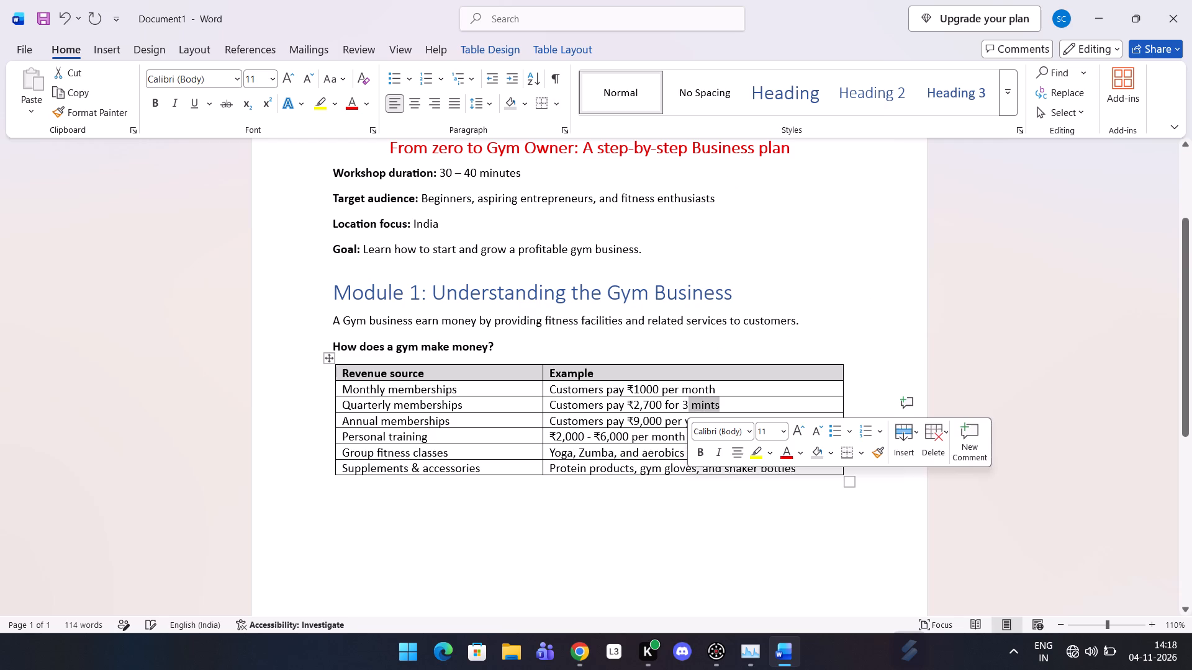
Replace the selected word with "months" so the quarterly memberships example reads "Customers pay ₹2,700 for 3 months", including the space after 3.
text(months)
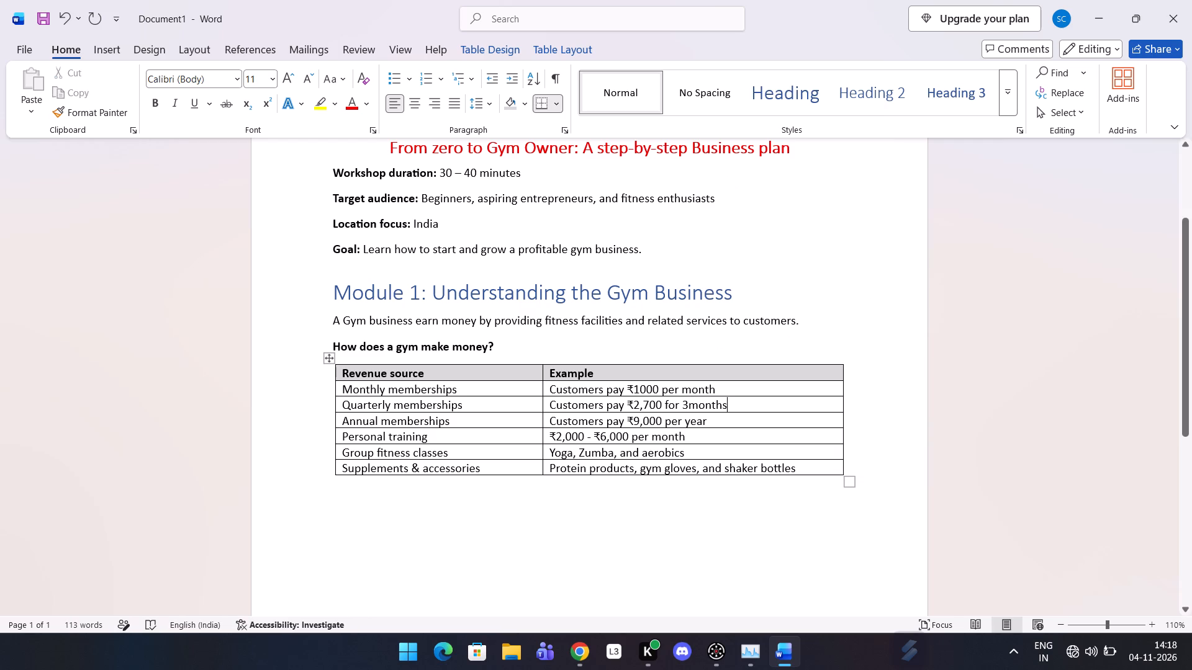
click(785, 400)
click(761, 415)
click(690, 405)
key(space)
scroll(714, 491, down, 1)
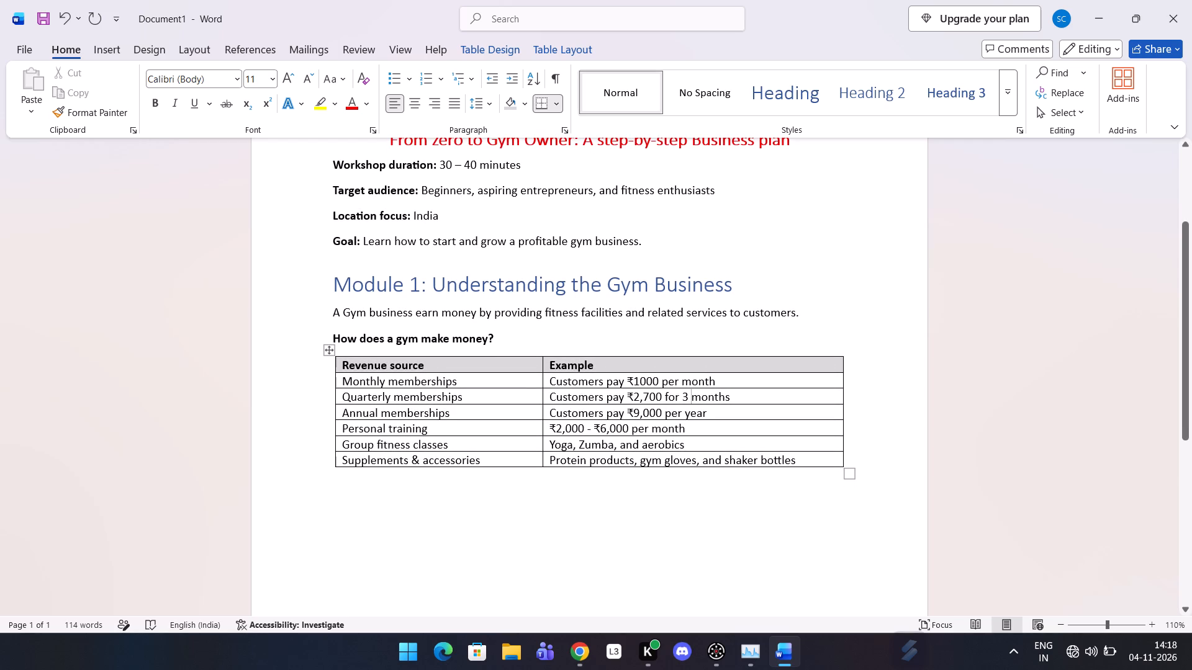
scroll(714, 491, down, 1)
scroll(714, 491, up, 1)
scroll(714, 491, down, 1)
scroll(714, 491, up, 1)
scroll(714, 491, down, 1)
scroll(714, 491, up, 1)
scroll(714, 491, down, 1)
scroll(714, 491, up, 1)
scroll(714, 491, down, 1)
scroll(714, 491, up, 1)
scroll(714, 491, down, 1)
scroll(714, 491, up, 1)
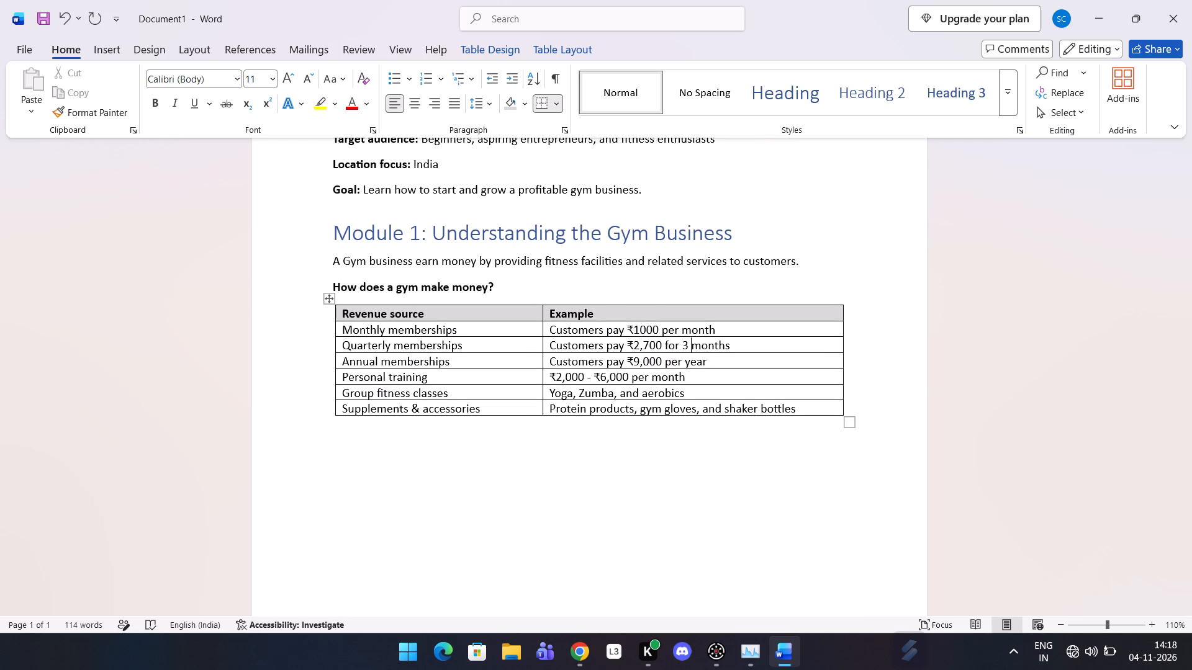
Connect the computer to the open Wi-Fi network "Nothing Phone 2a Plus".
click(1092, 648)
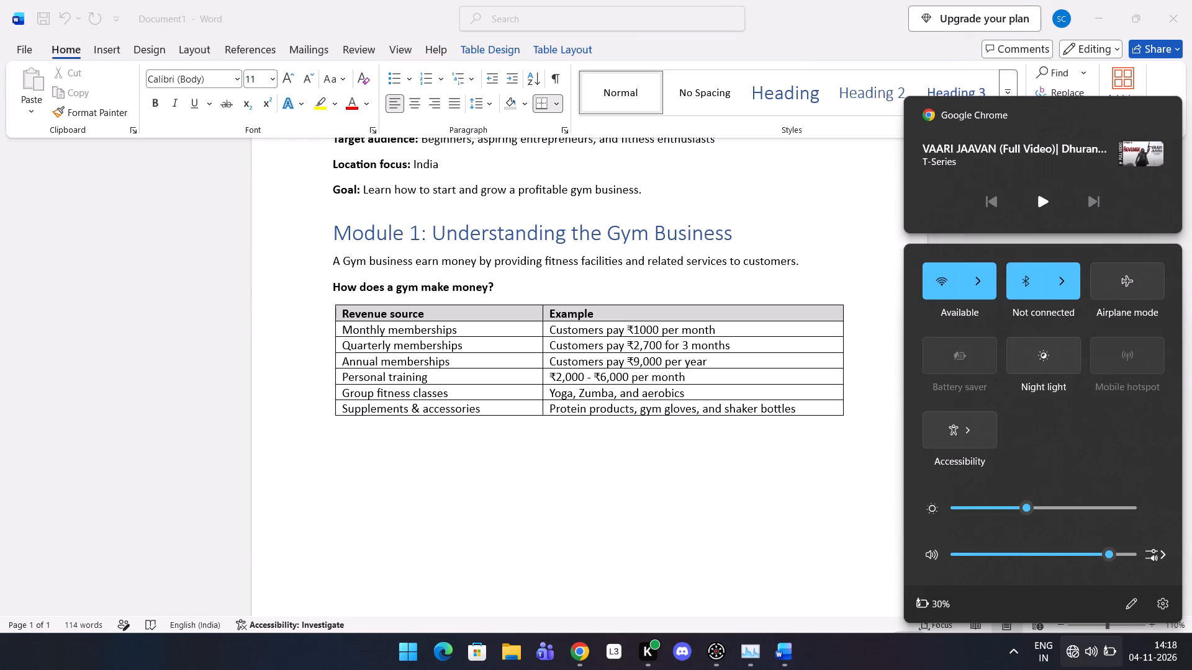
click(984, 280)
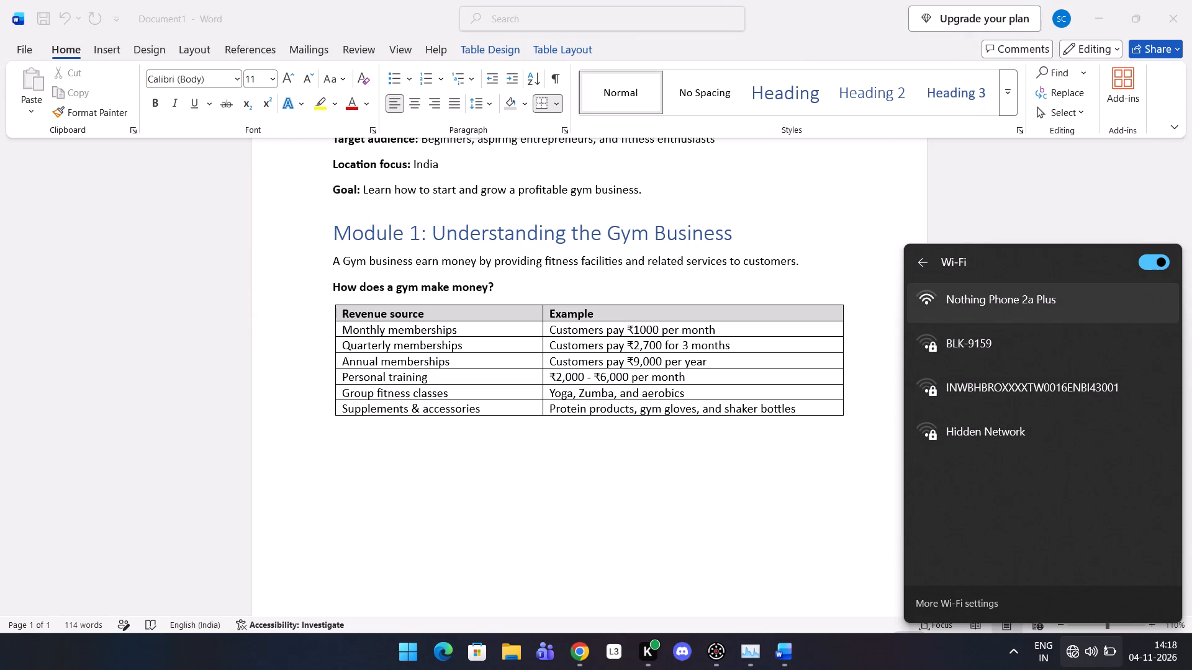
click(990, 291)
click(1109, 396)
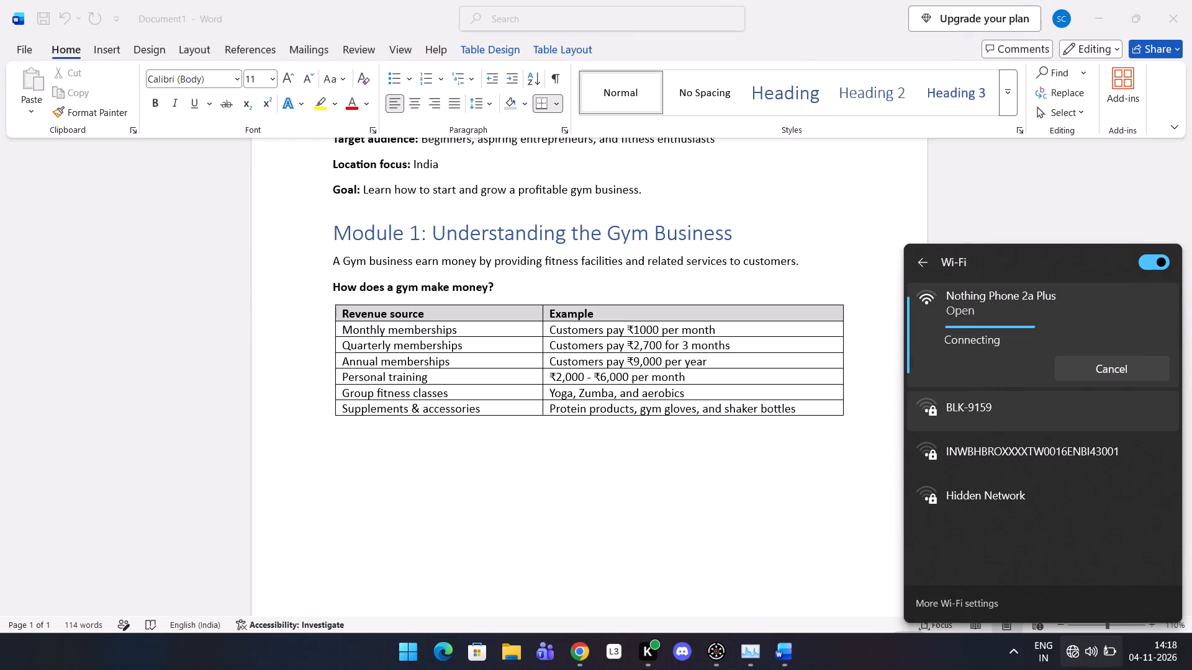